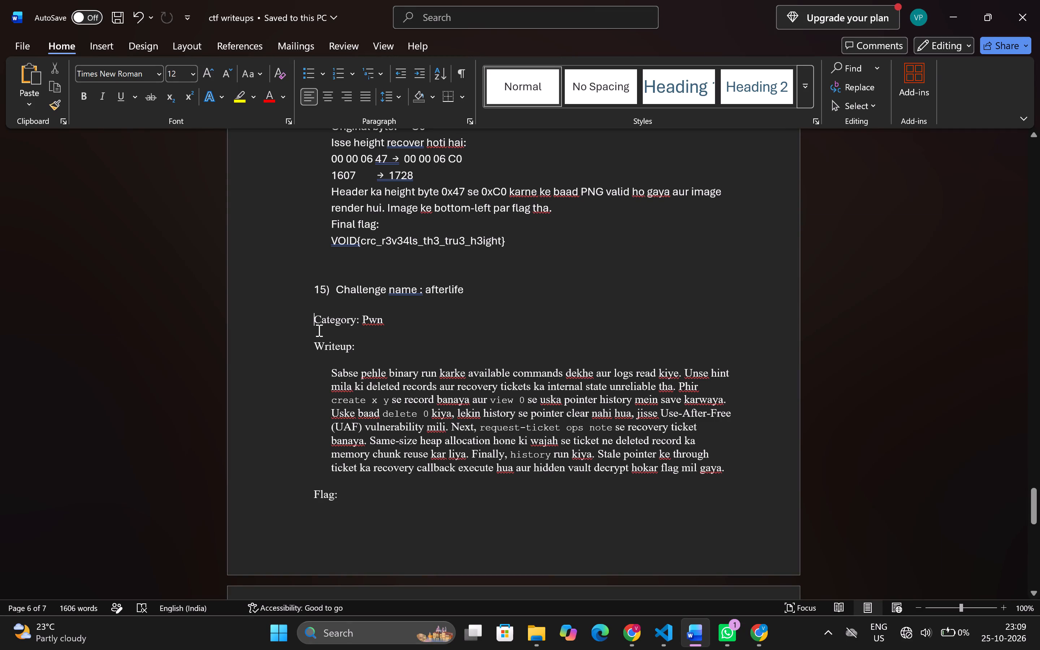
pyautogui.press('BackSpace')
pyautogui.press('BackSpace')
pyautogui.press('Return')
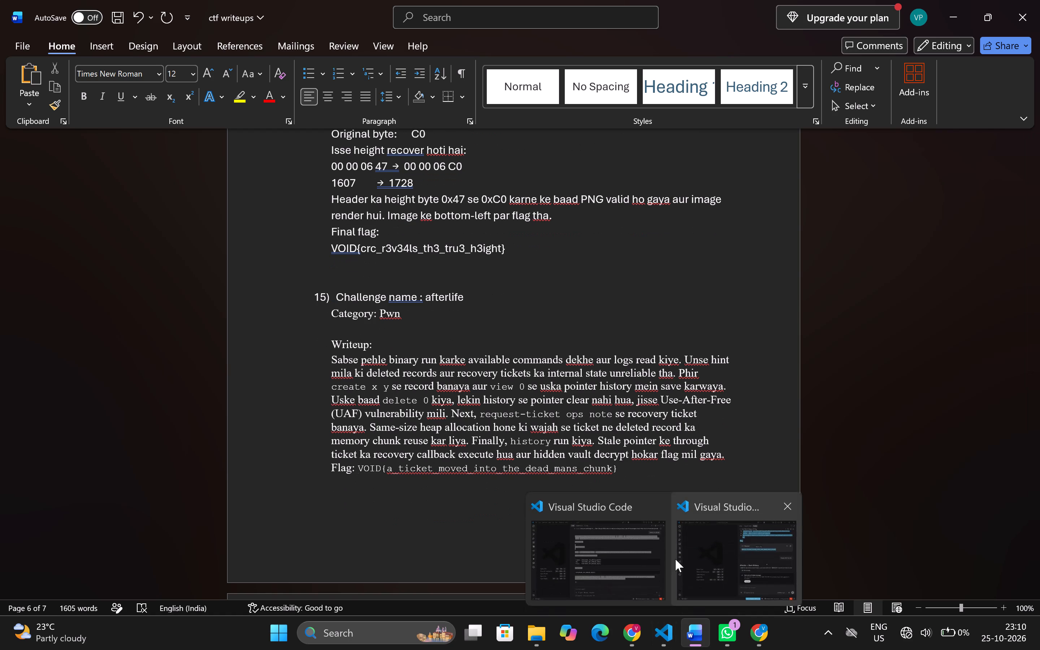
# Switch to Visual Studio Code and look through the Codex conversation's challenges and writeups, from Afterlife back to Welcome to the Void.
pyautogui.click(698, 554)
pyautogui.click(696, 337)
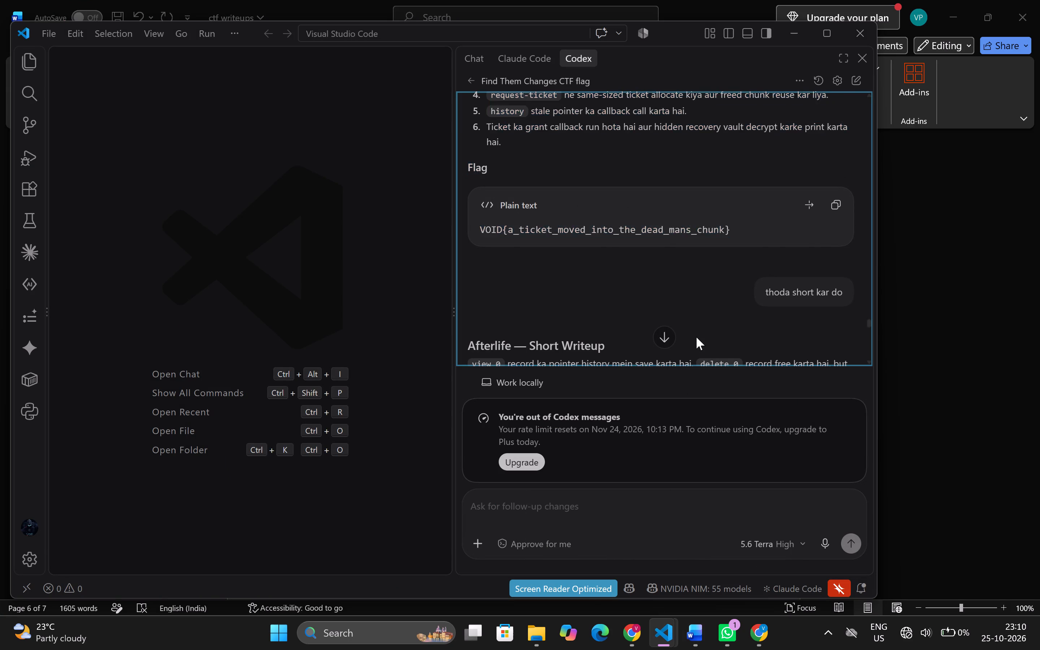
pyautogui.scroll(-7, 696, 337)
pyautogui.click(633, 299)
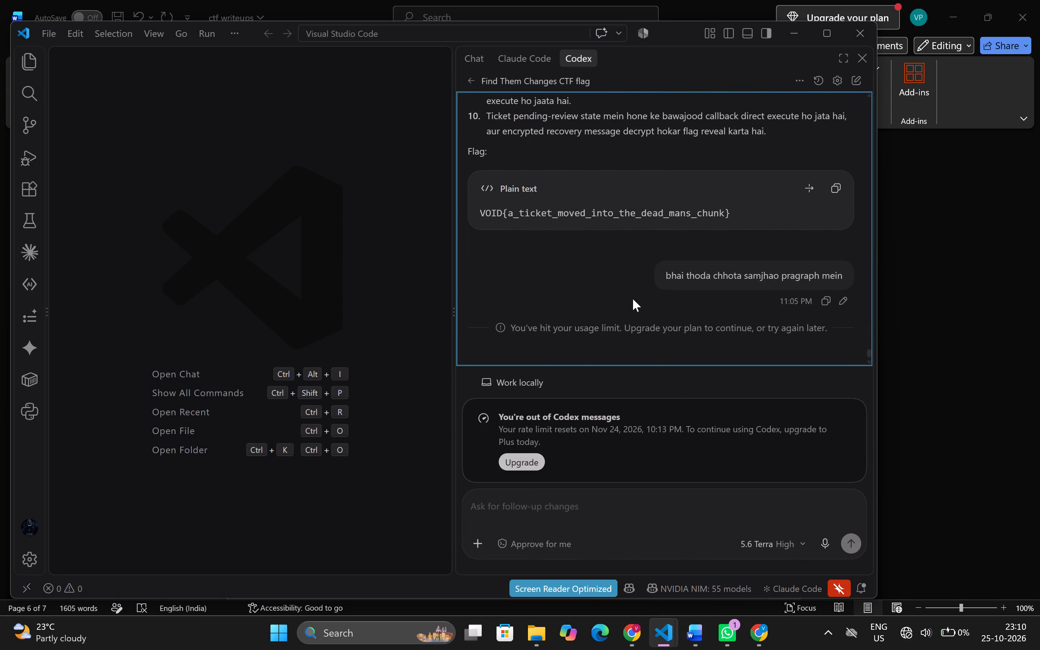
pyautogui.scroll(5, 633, 299)
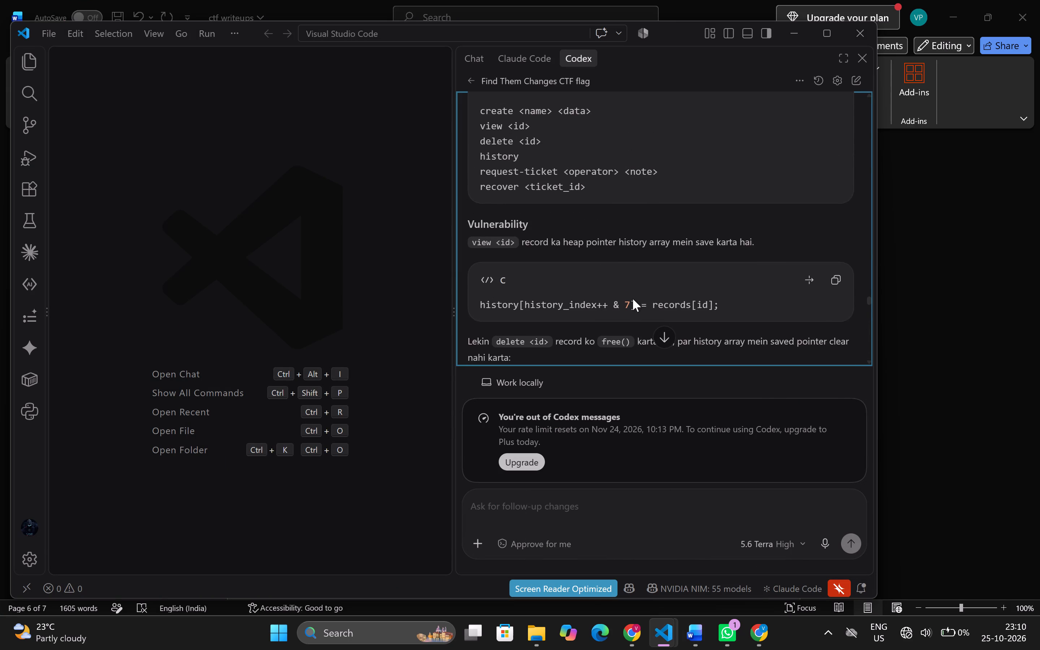
pyautogui.scroll(6, 633, 299)
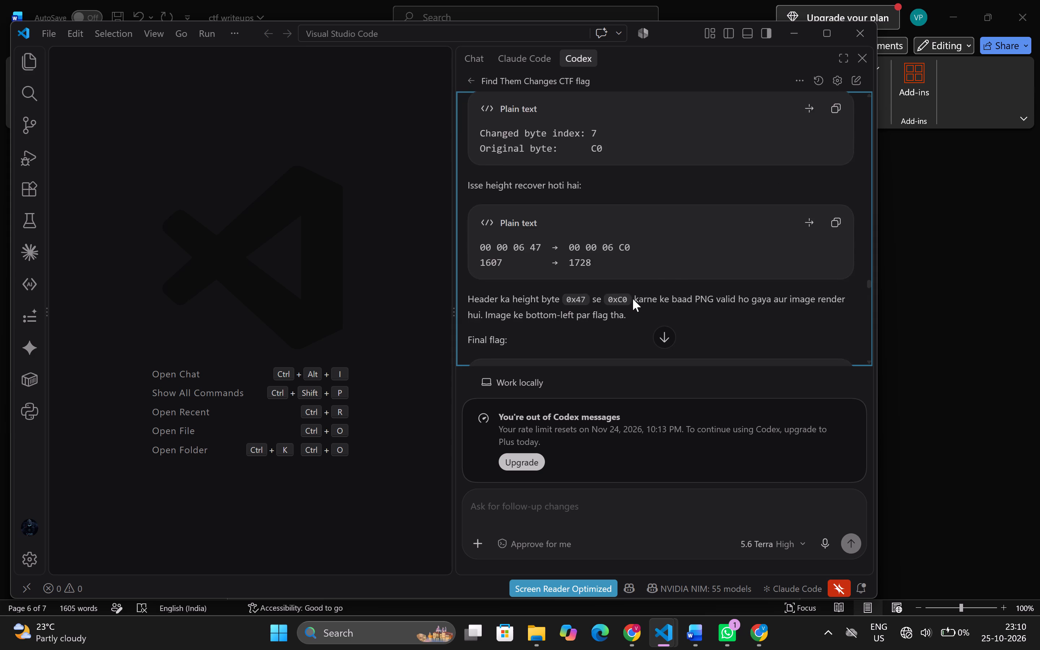
pyautogui.scroll(6, 633, 299)
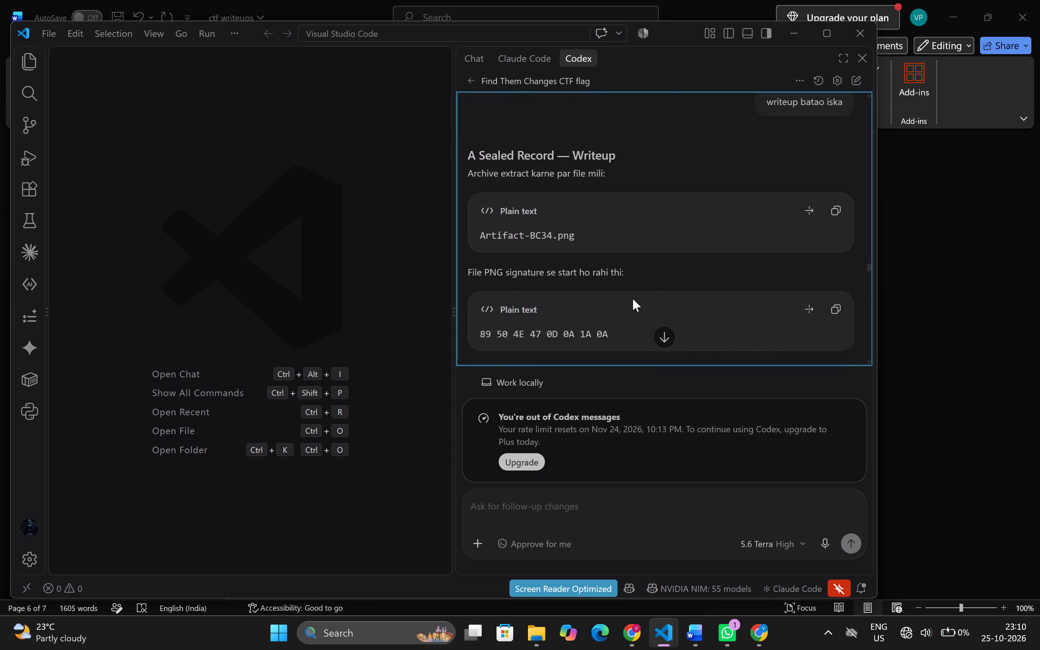
pyautogui.scroll(5, 633, 299)
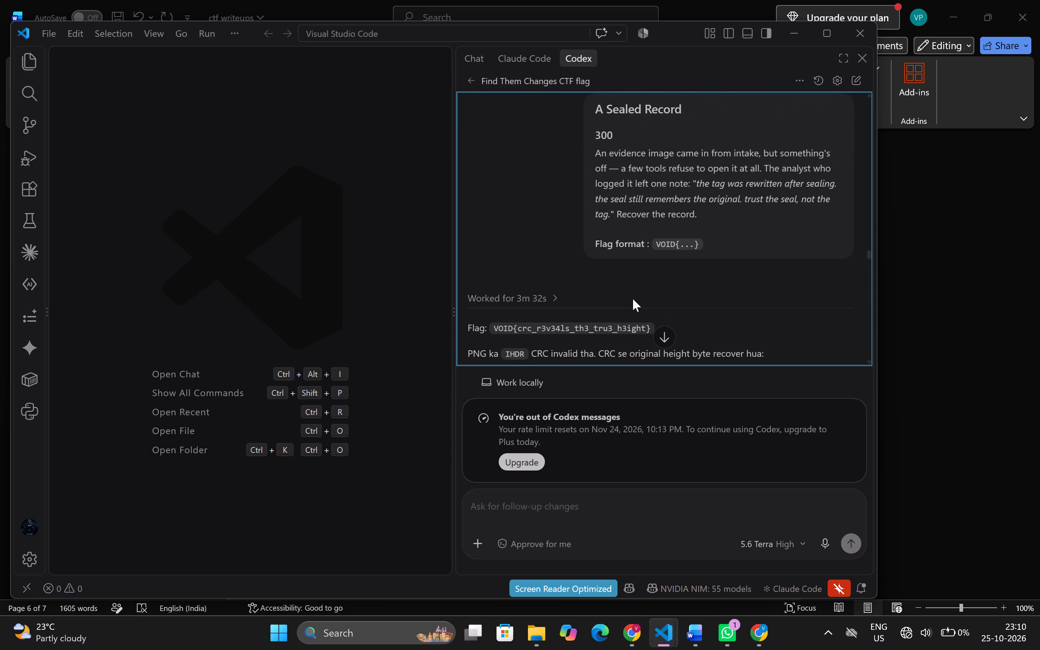
pyautogui.scroll(4, 633, 299)
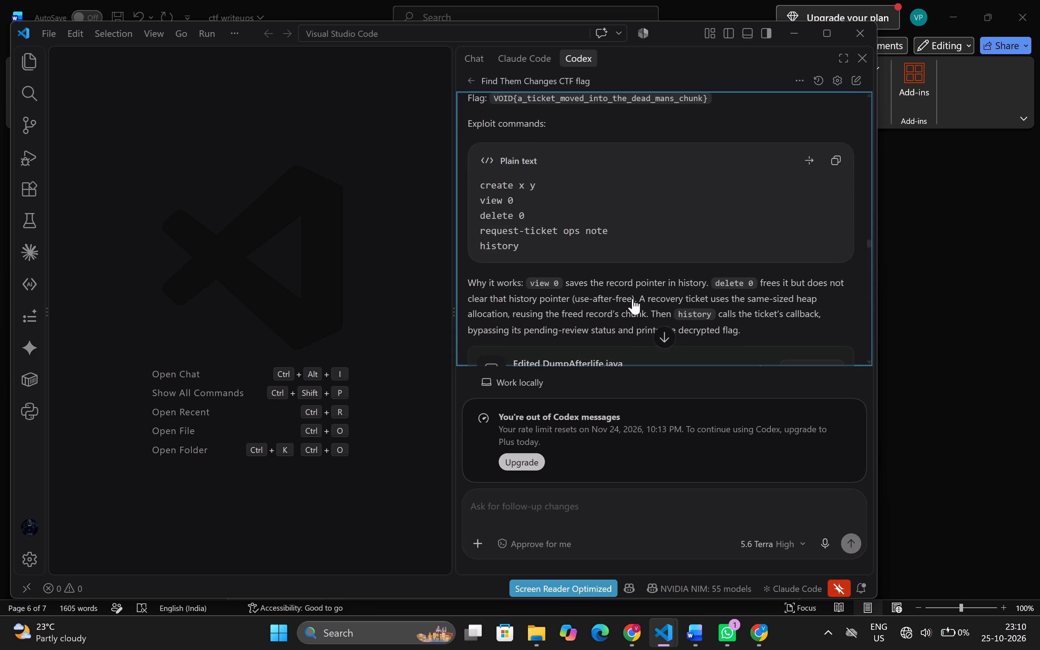
pyautogui.click(648, 192)
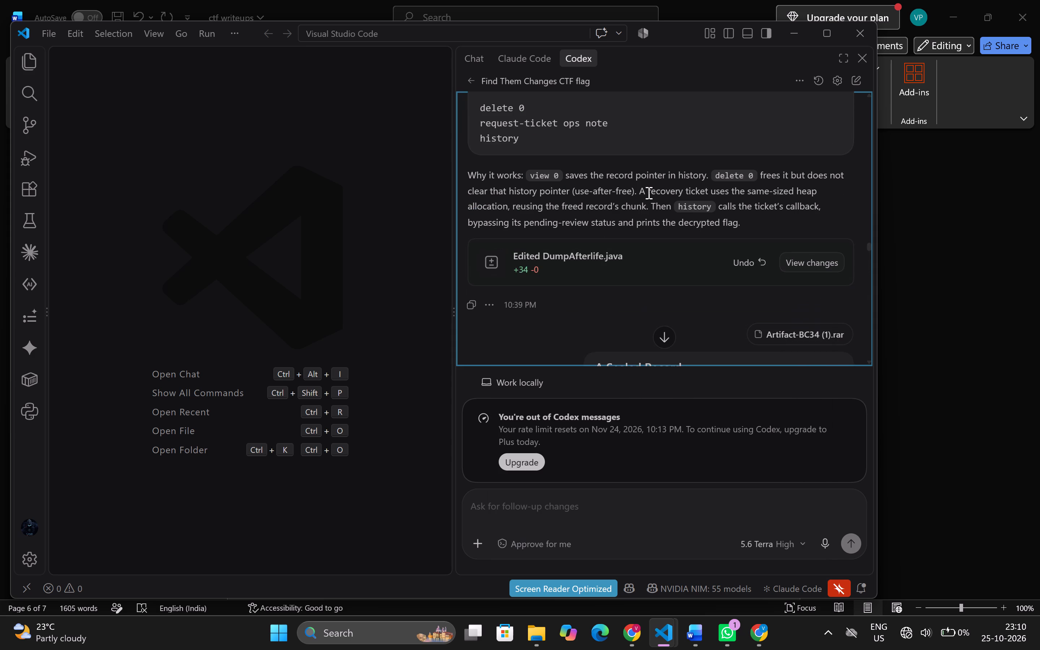
pyautogui.scroll(5, 648, 192)
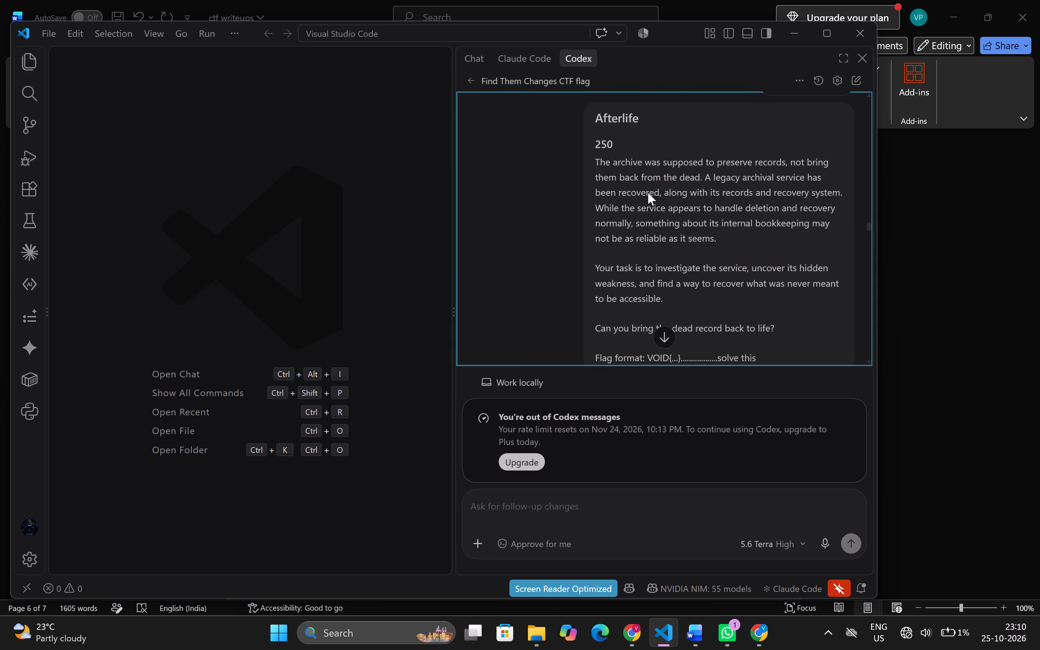
pyautogui.scroll(2, 648, 192)
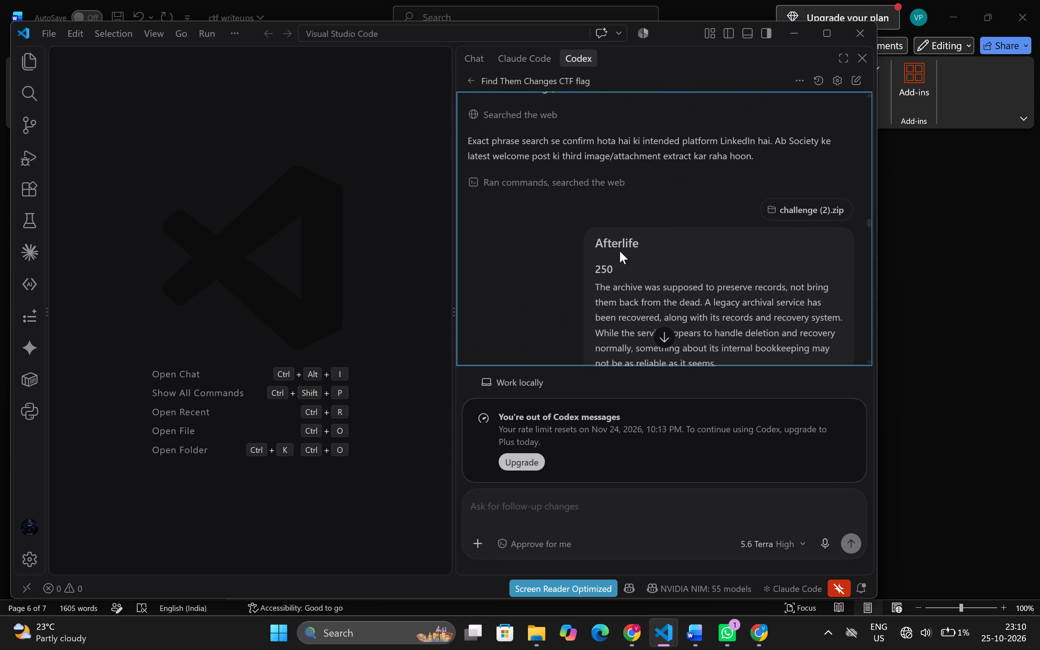
pyautogui.scroll(4, 620, 251)
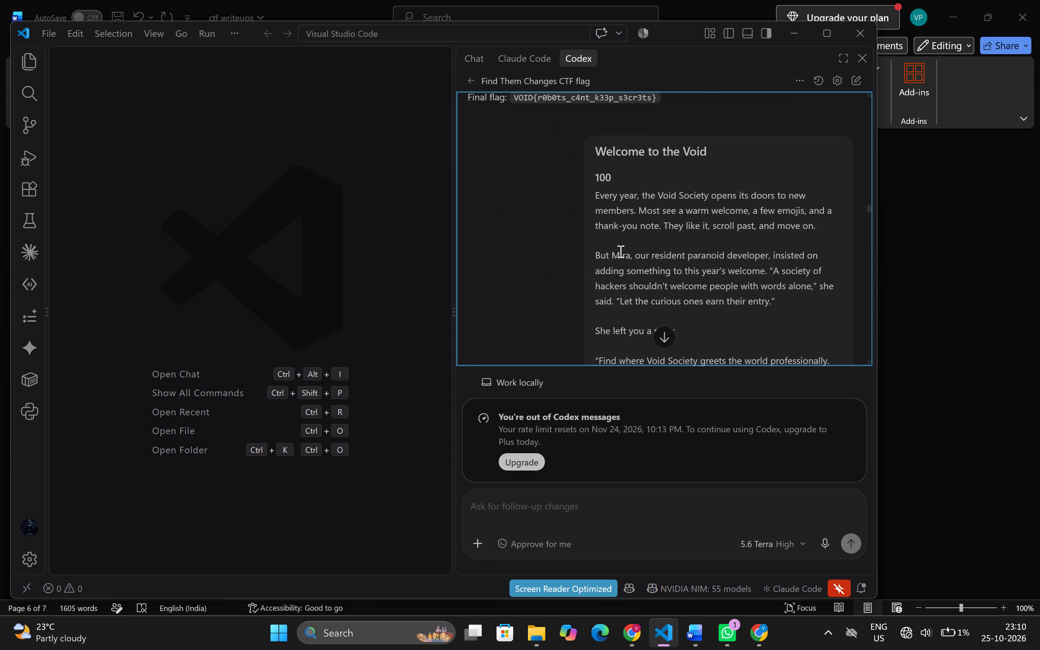
pyautogui.scroll(1, 620, 251)
pyautogui.scroll(-4, 620, 251)
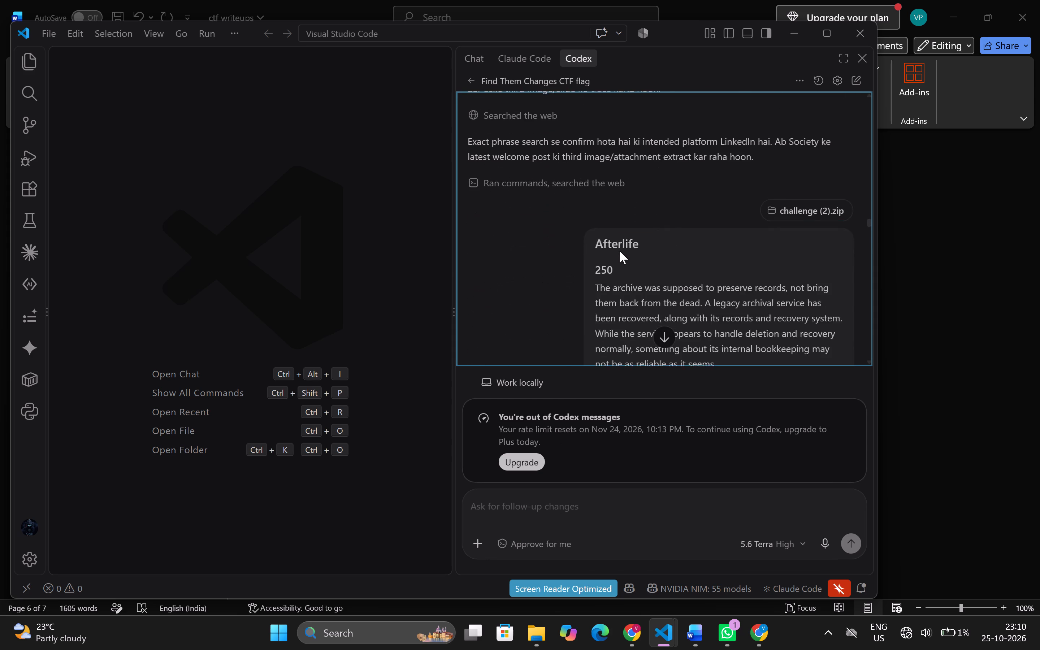
pyautogui.scroll(-3, 620, 251)
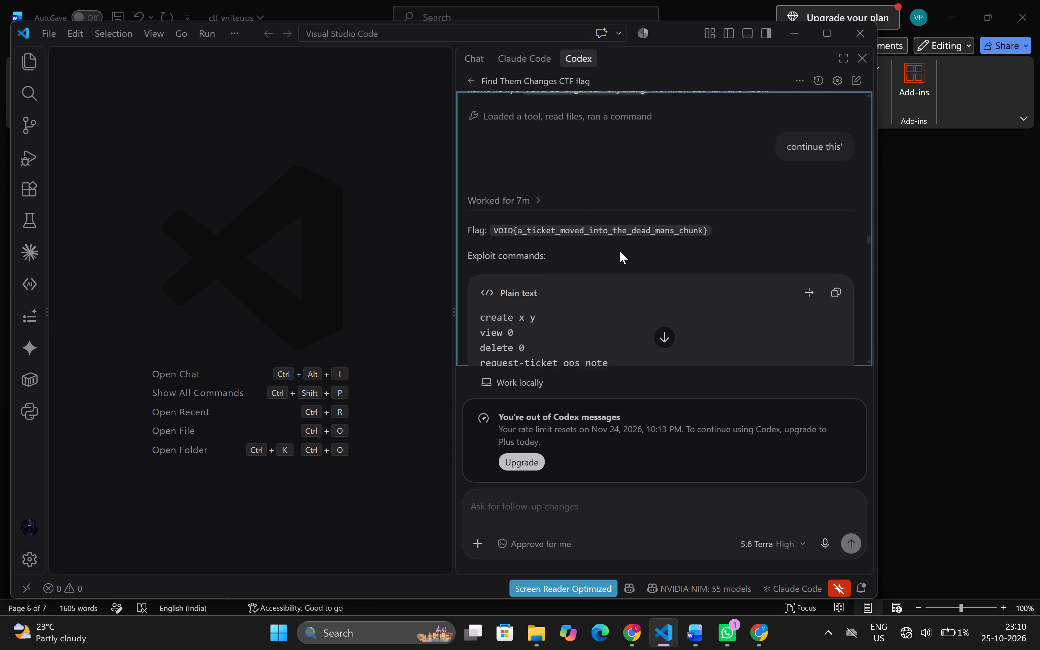
pyautogui.scroll(-5, 620, 251)
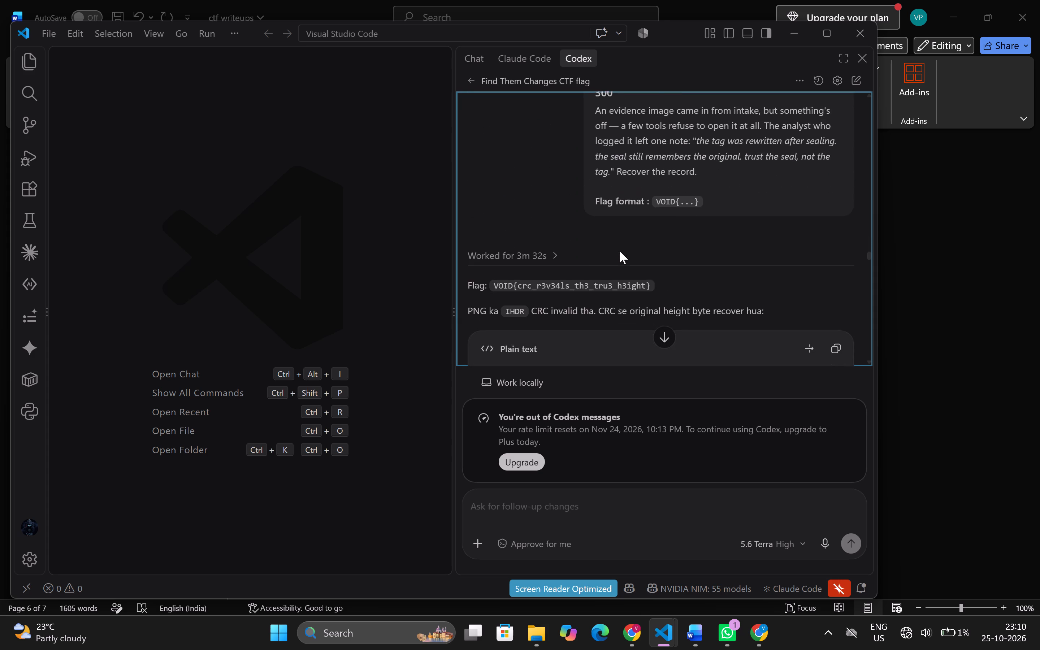
pyautogui.scroll(-10, 620, 251)
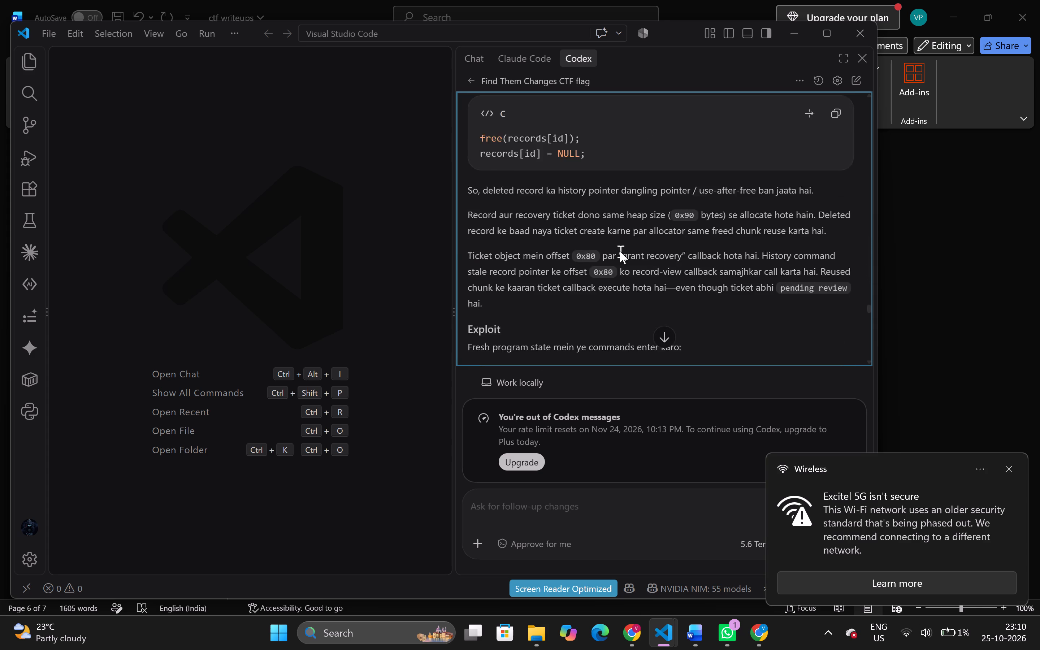
pyautogui.scroll(-5, 620, 251)
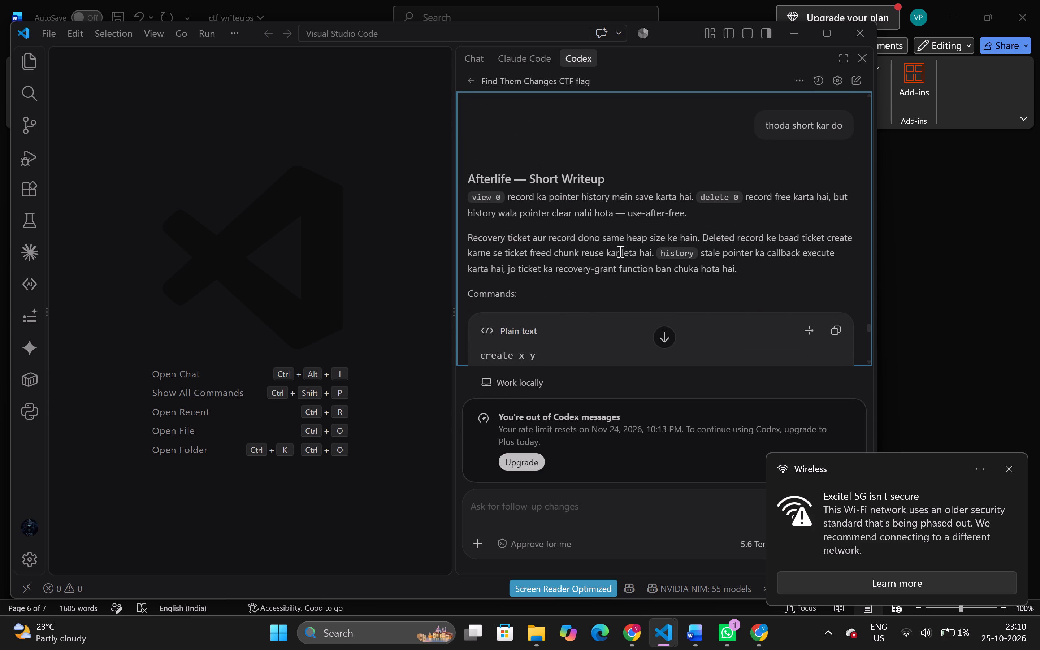
pyautogui.scroll(-3, 620, 251)
# Open the Copilot chat session about Them Changes and copy The Margin Machine write-up, from its heading through the closing note.
pyautogui.click(479, 58)
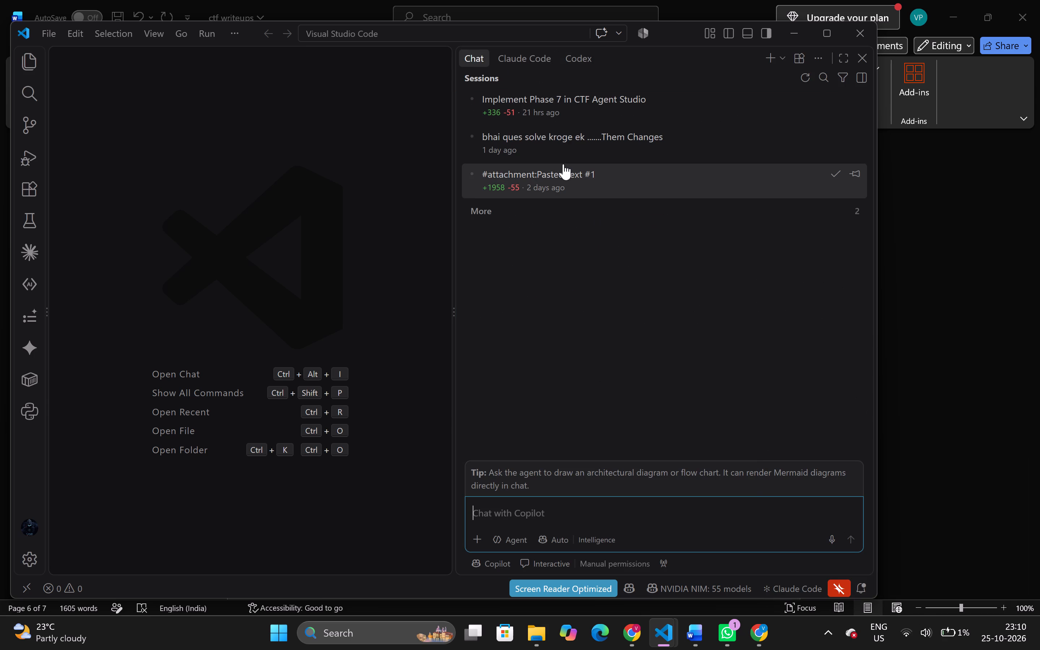
pyautogui.click(555, 143)
pyautogui.scroll(-1, 591, 370)
pyautogui.scroll(1, 591, 370)
pyautogui.scroll(-1, 591, 370)
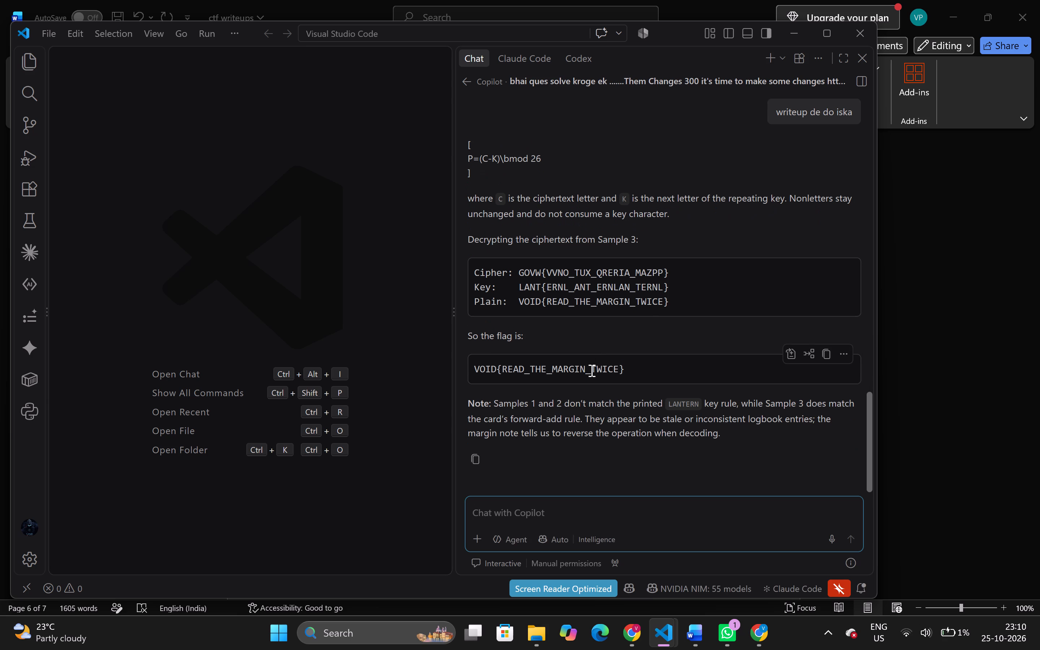
pyautogui.scroll(3, 591, 370)
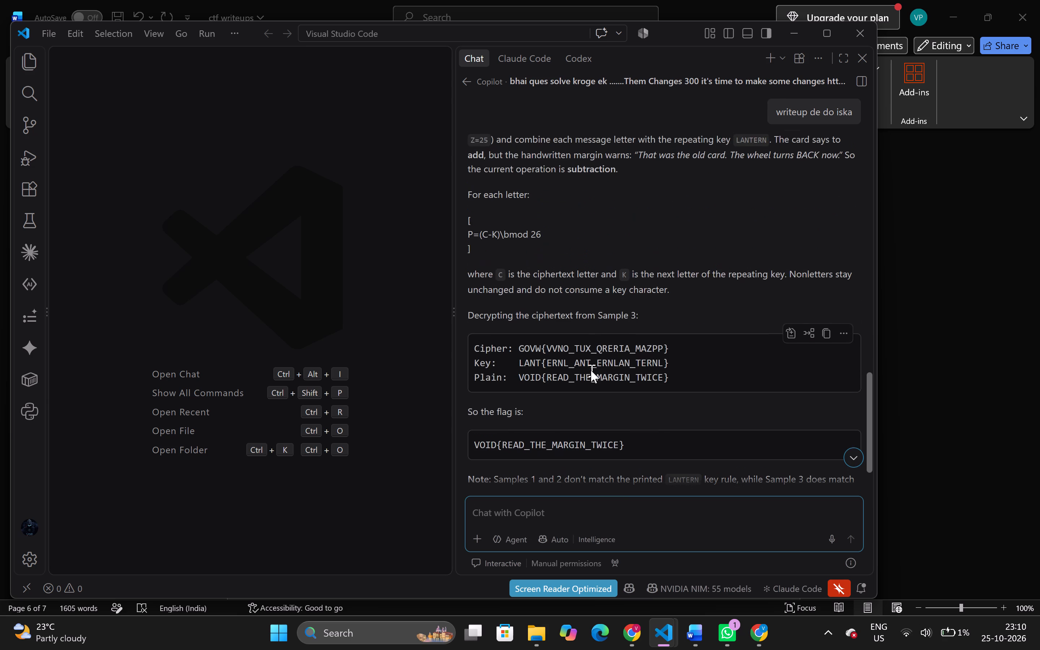
pyautogui.scroll(1, 591, 370)
pyautogui.scroll(-2, 591, 370)
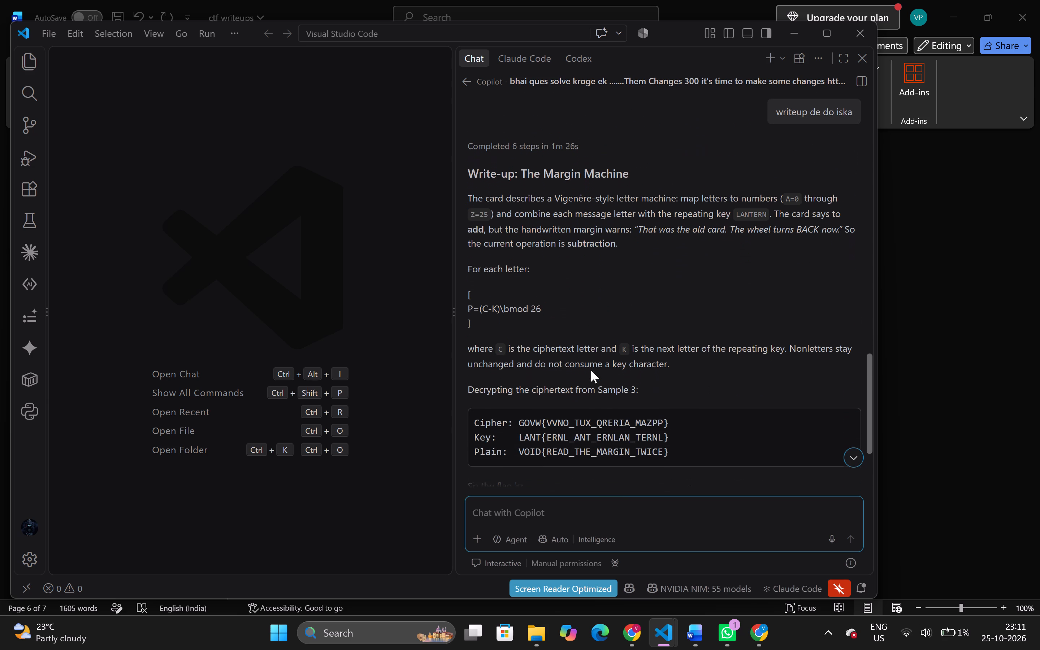
pyautogui.scroll(-1, 591, 370)
pyautogui.scroll(1, 591, 370)
pyautogui.moveTo(466, 178); pyautogui.dragTo(662, 528)
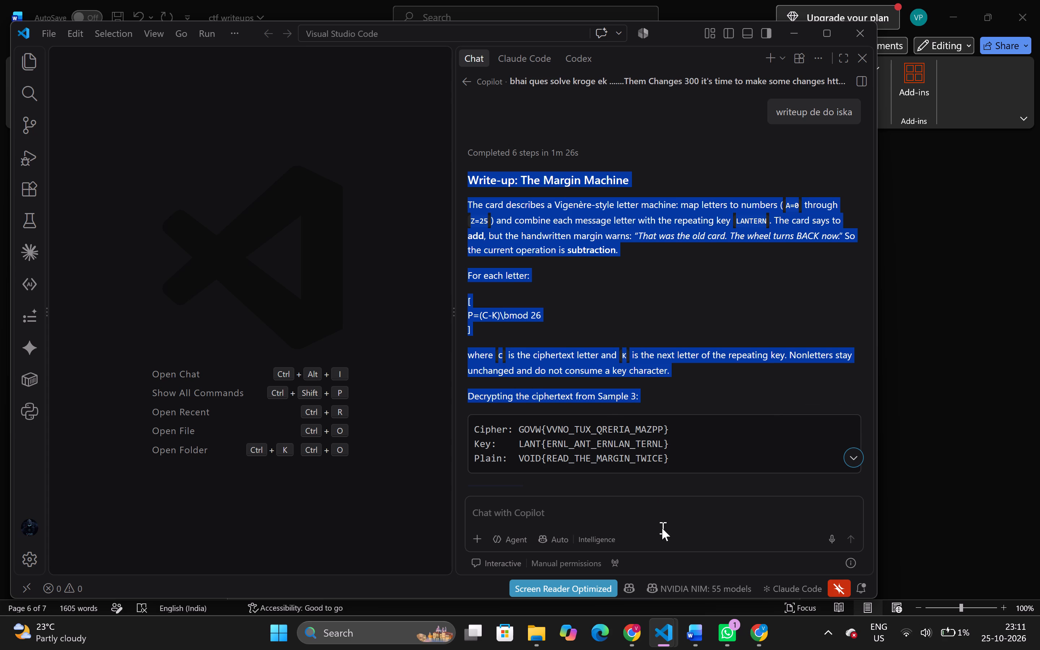
pyautogui.moveTo(662, 528); pyautogui.dragTo(640, 434)
pyautogui.click(606, 547)
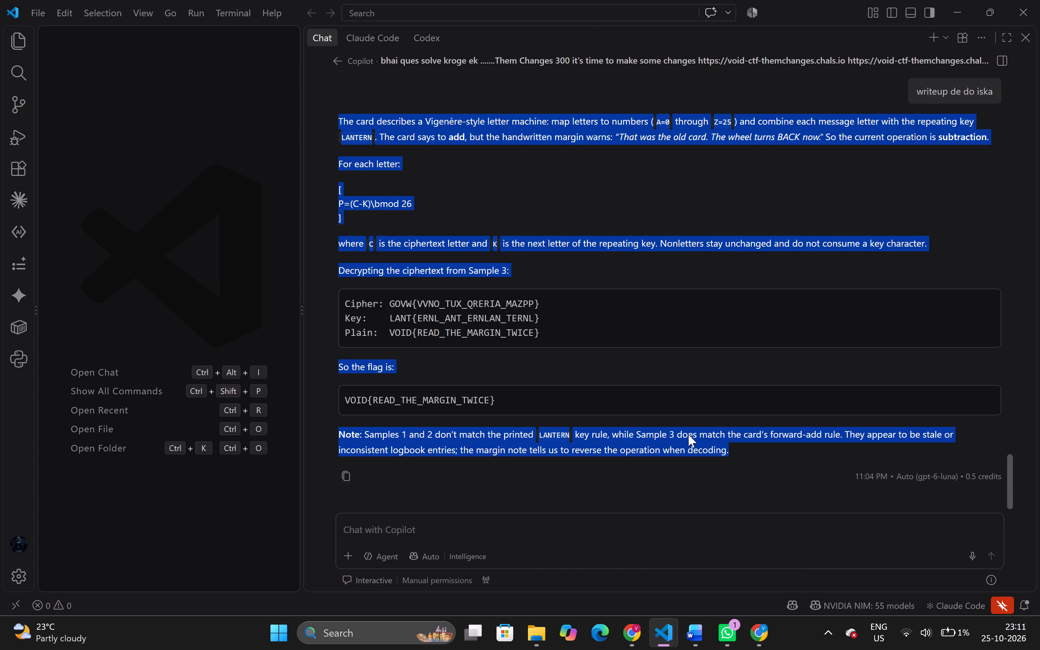
pyautogui.hotkey('ctrl', 'c')
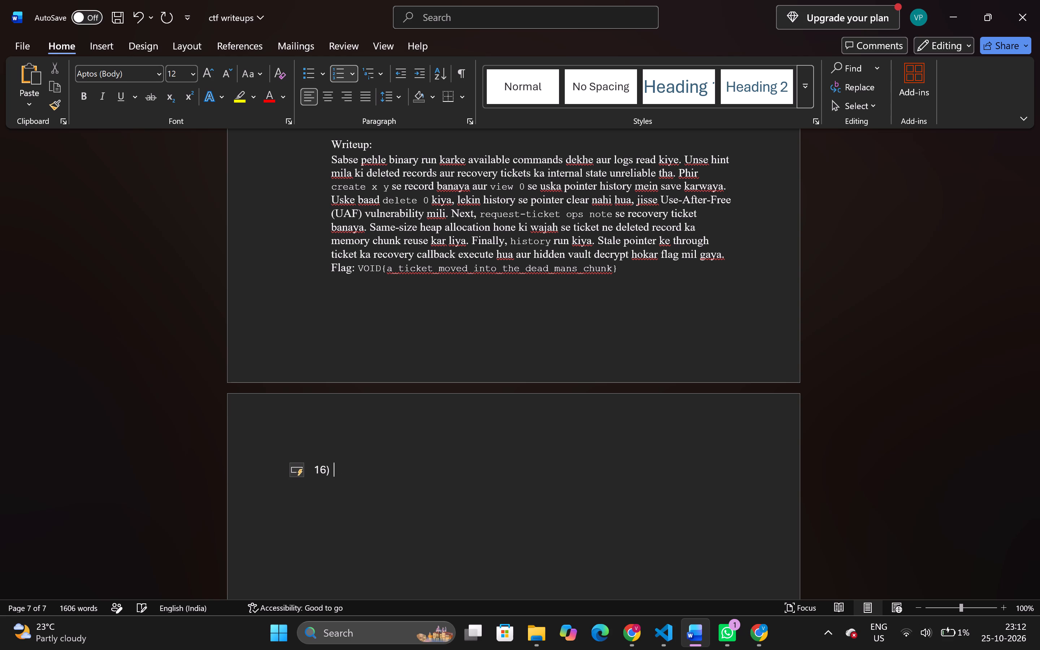
pyautogui.press('space')
pyautogui.press('space')
pyautogui.press('Return')
pyautogui.press('BackSpace')
pyautogui.press('space')
pyautogui.press('Return')
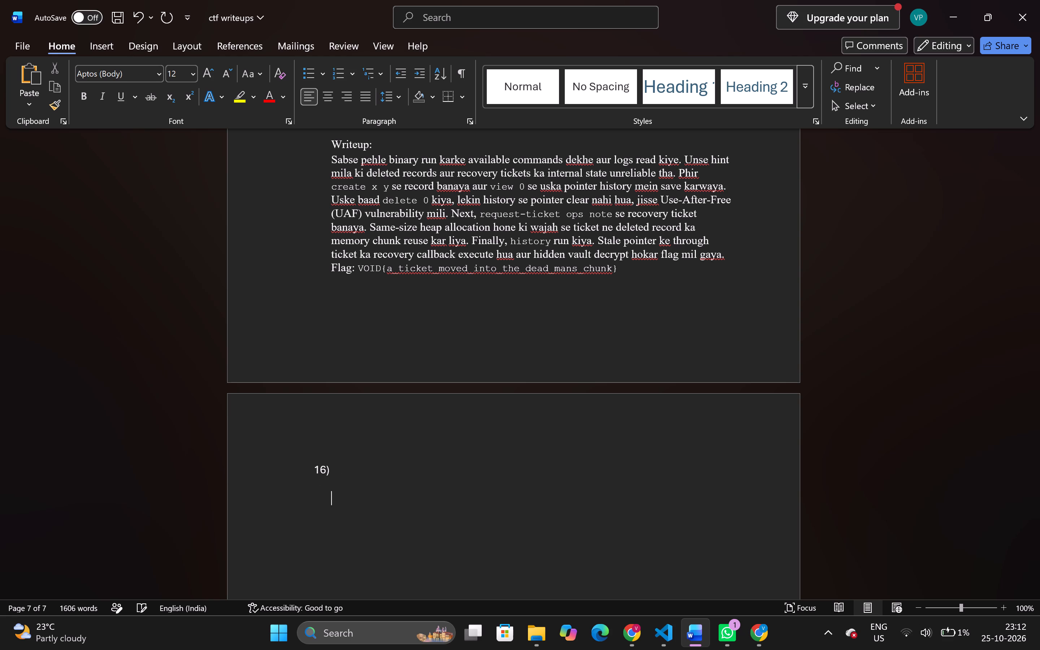
pyautogui.hotkey('ctrl', 'v')
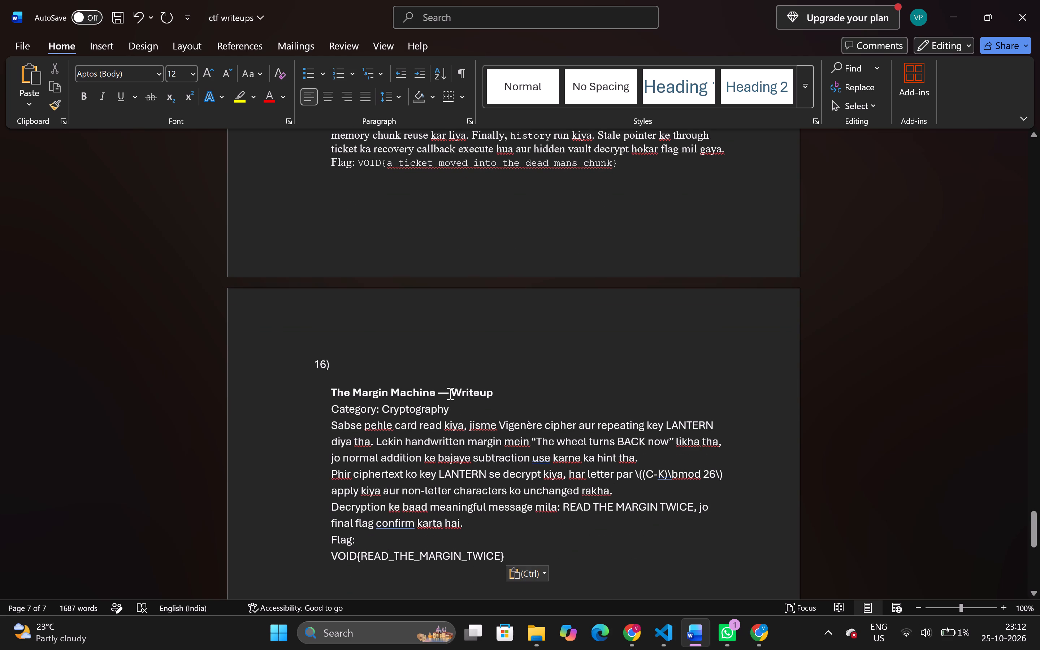
# Remove the dash from the Margin Machine title and move "Writeup" onto its own line as "Writeup:", a blank line below the category.
pyautogui.moveTo(449, 393); pyautogui.dragTo(435, 393)
pyautogui.press('BackSpace')
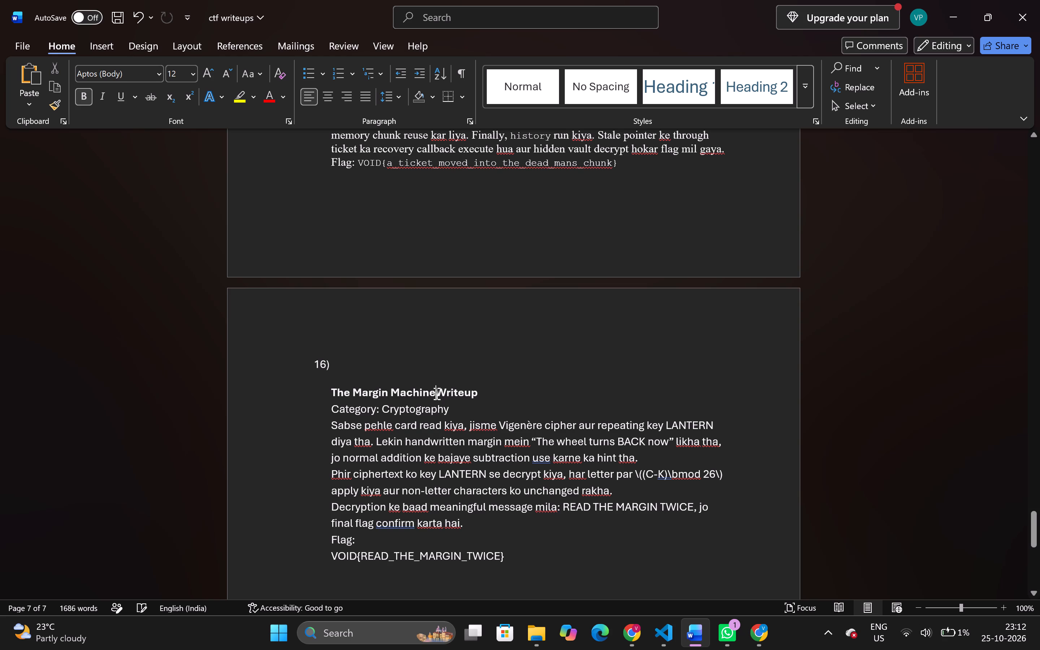
pyautogui.moveTo(438, 393); pyautogui.dragTo(481, 391)
pyautogui.hotkey('ctrl', 'x')
pyautogui.click(461, 409)
pyautogui.press('Return')
pyautogui.press('Return')
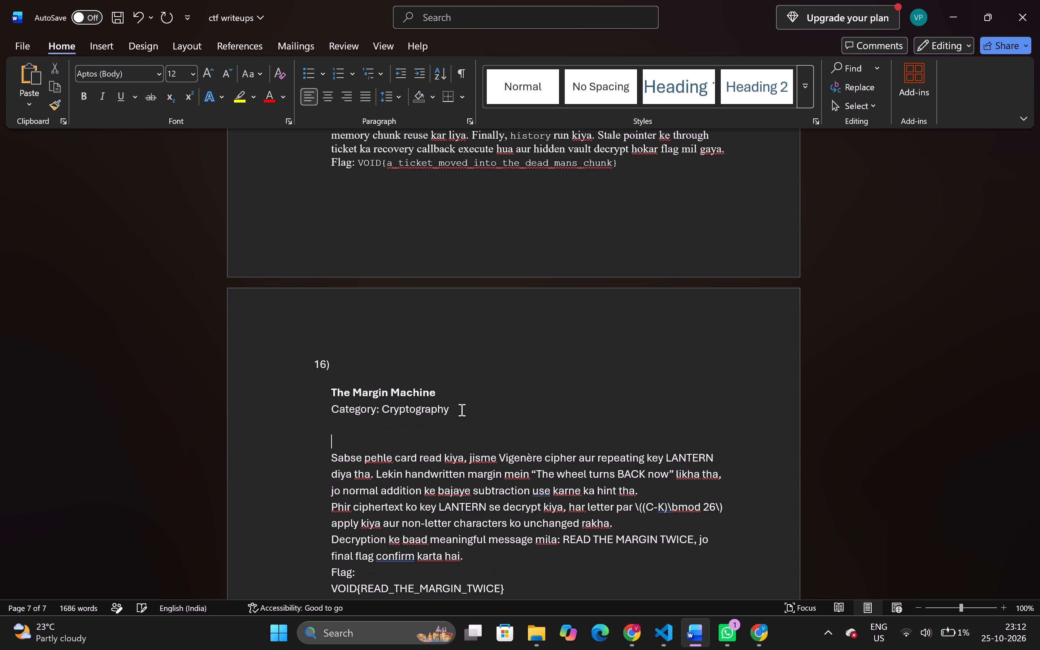
pyautogui.hotkey('ctrl', 'v')
pyautogui.write(':')
pyautogui.press('space')
# Join the Margin Machine title to the 16) line and put "Challenge name: " in front of it.
pyautogui.click(330, 391)
pyautogui.press('BackSpace')
pyautogui.press('BackSpace')
pyautogui.press('BackSpace')
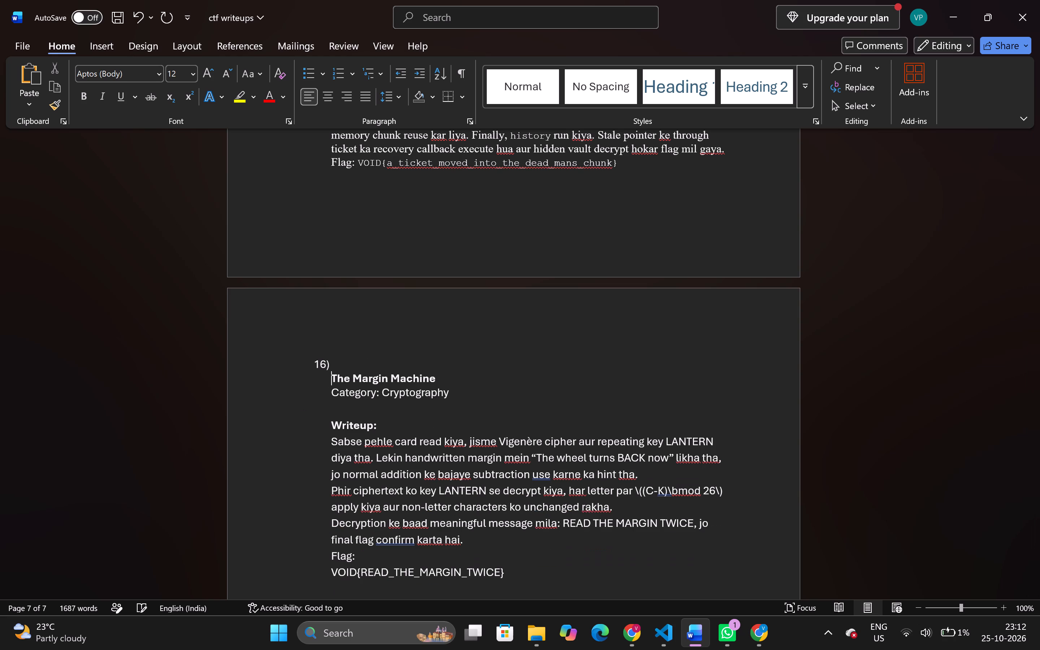
pyautogui.press('BackSpace')
pyautogui.press('BackSpace')
pyautogui.press('BackSpace')
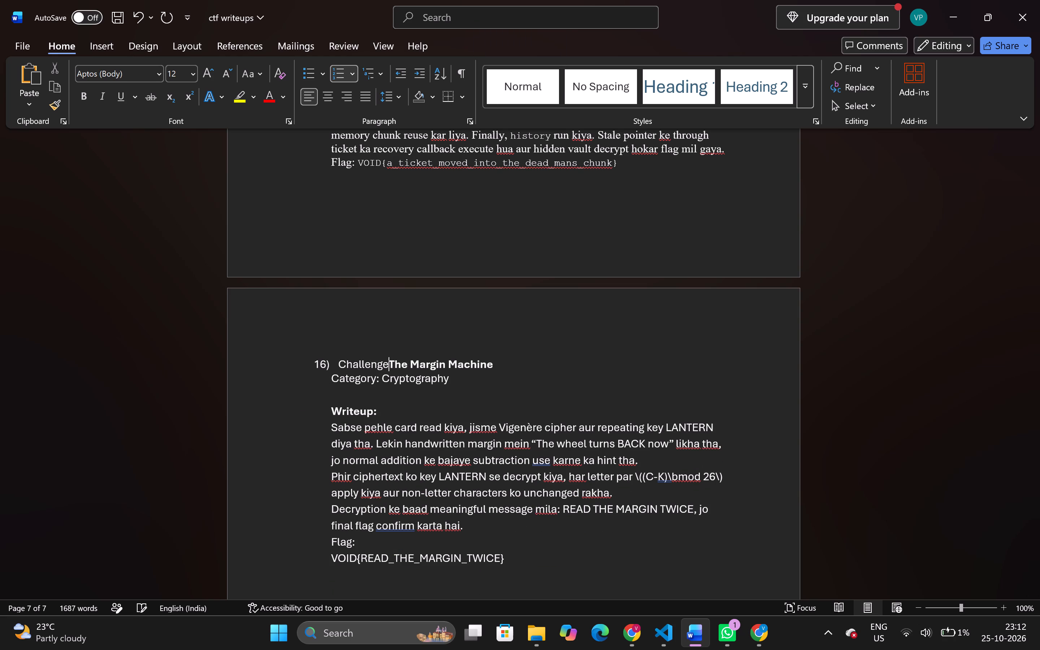
pyautogui.write('AME')
pyautogui.press('BackSpace')
pyautogui.press('BackSpace')
pyautogui.press('BackSpace')
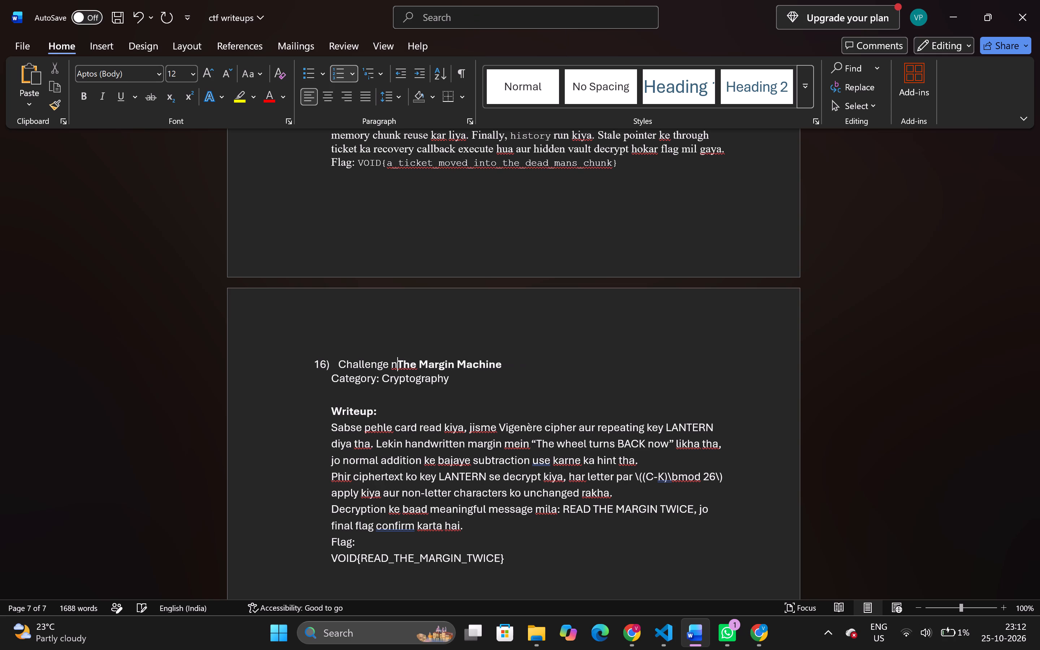
pyautogui.write('AME')
pyautogui.press('BackSpace')
pyautogui.press('BackSpace')
pyautogui.write('ame')
pyautogui.write(':')
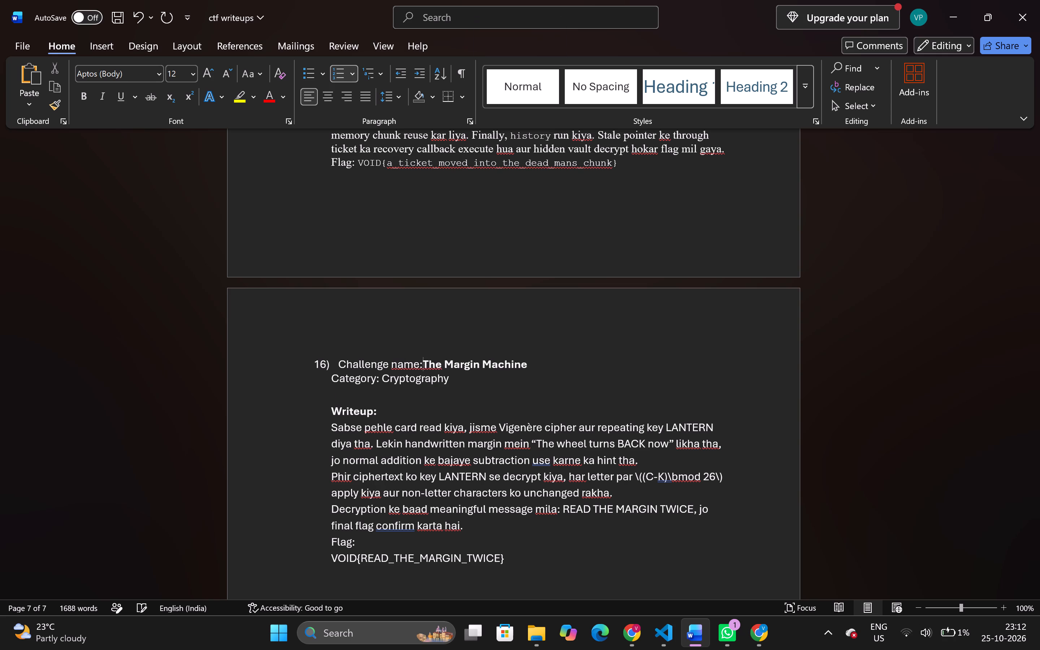
pyautogui.press('space')
# Indent entry 16's Category line with three spaces to align it under the challenge name.
pyautogui.click(328, 378)
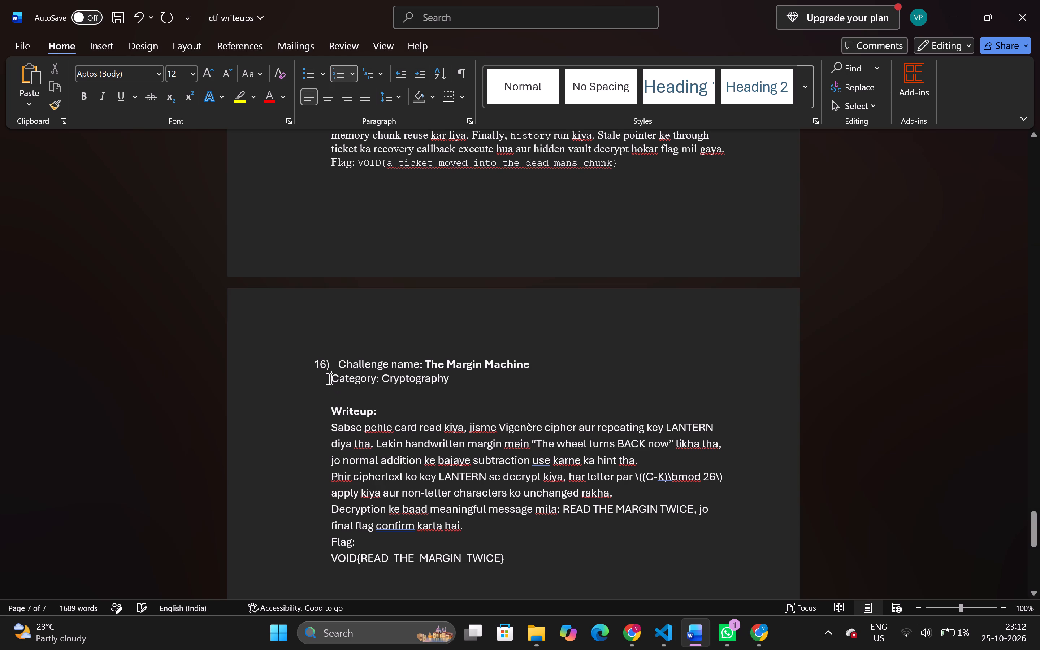
pyautogui.press('space')
pyautogui.press('space')
pyautogui.press('space')
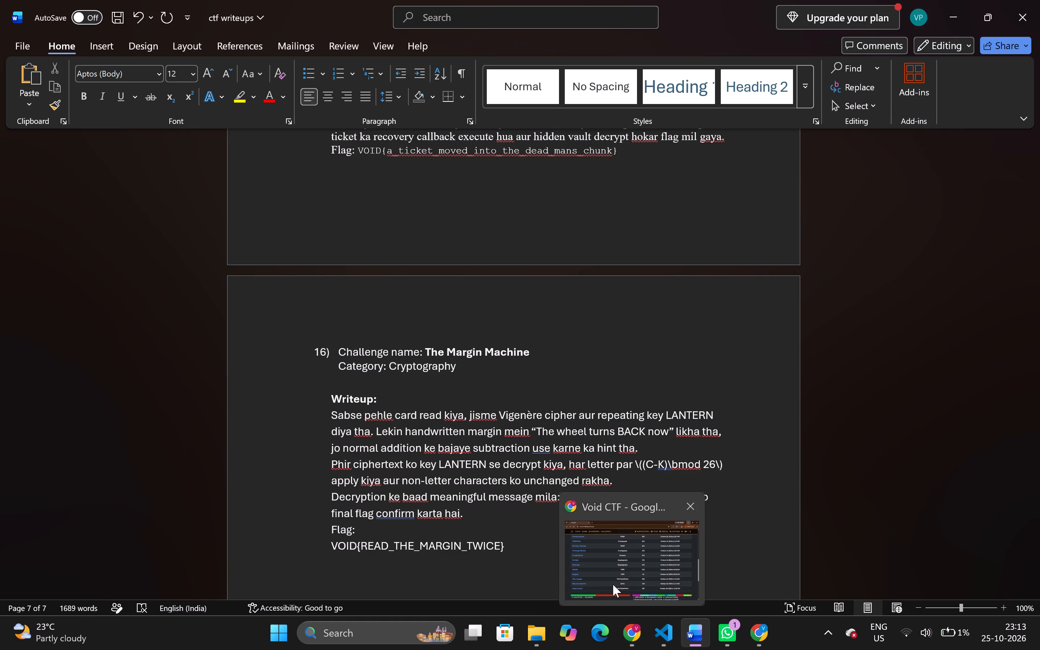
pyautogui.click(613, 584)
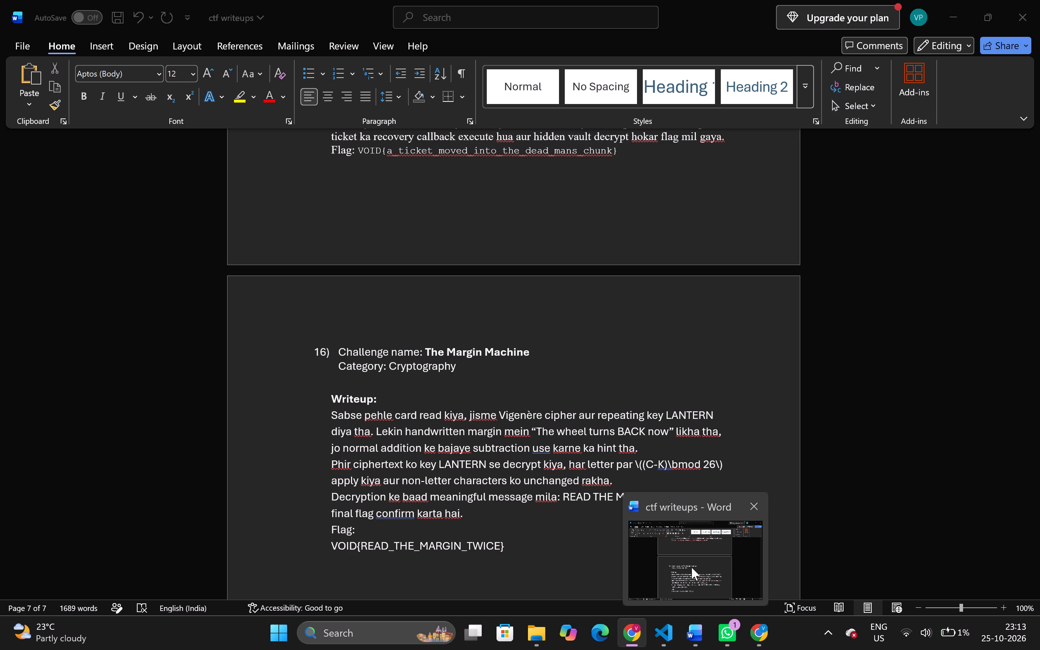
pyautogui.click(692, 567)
# Save the ctf writeups document.
pyautogui.scroll(-1, 556, 521)
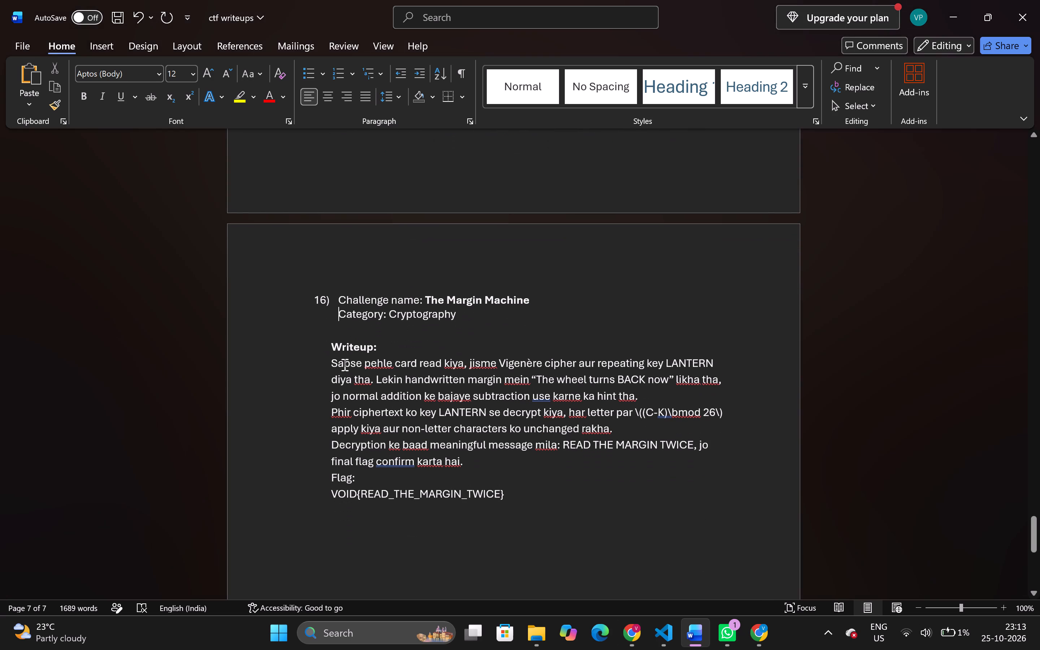
pyautogui.hotkey('ctrl', 's')
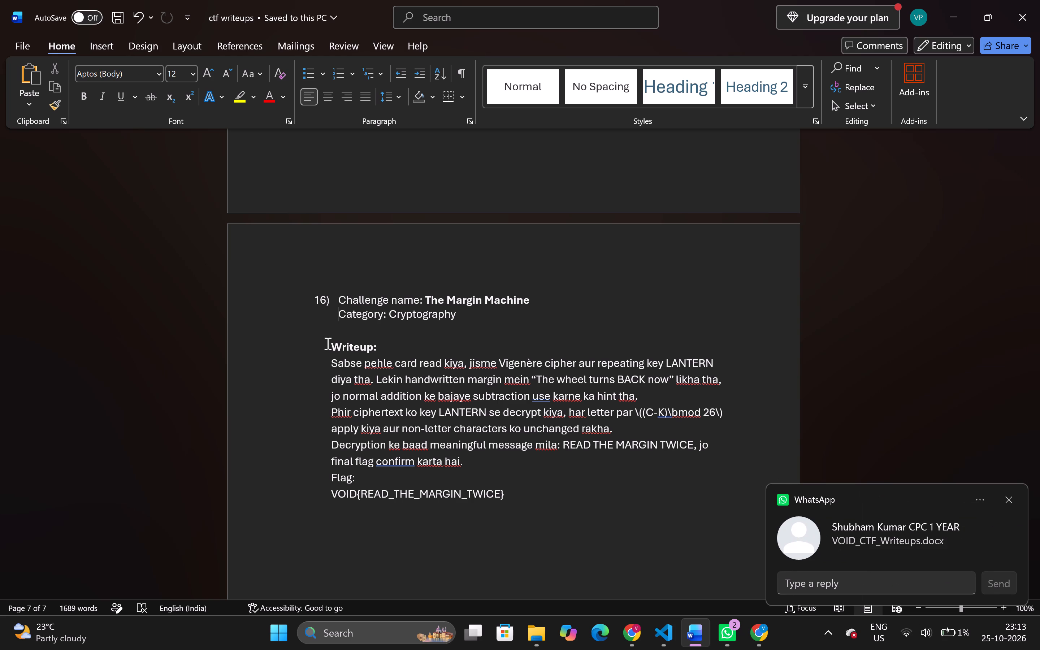
# Open the WhatsApp message carrying the file VOID_CTF_Writeups.docx from its notification.
pyautogui.click(850, 539)
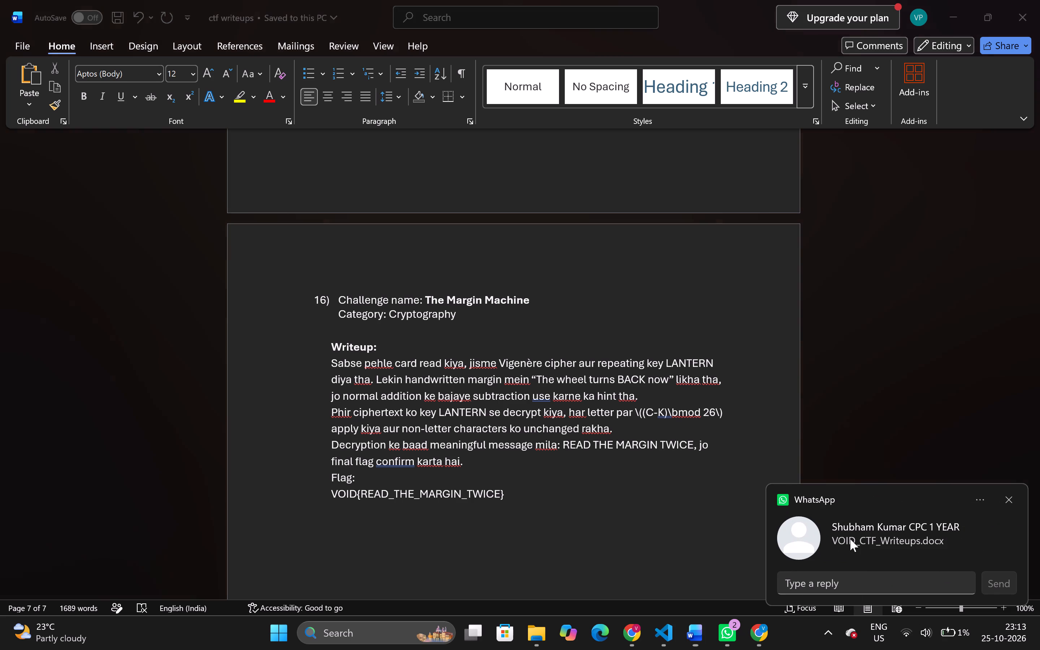
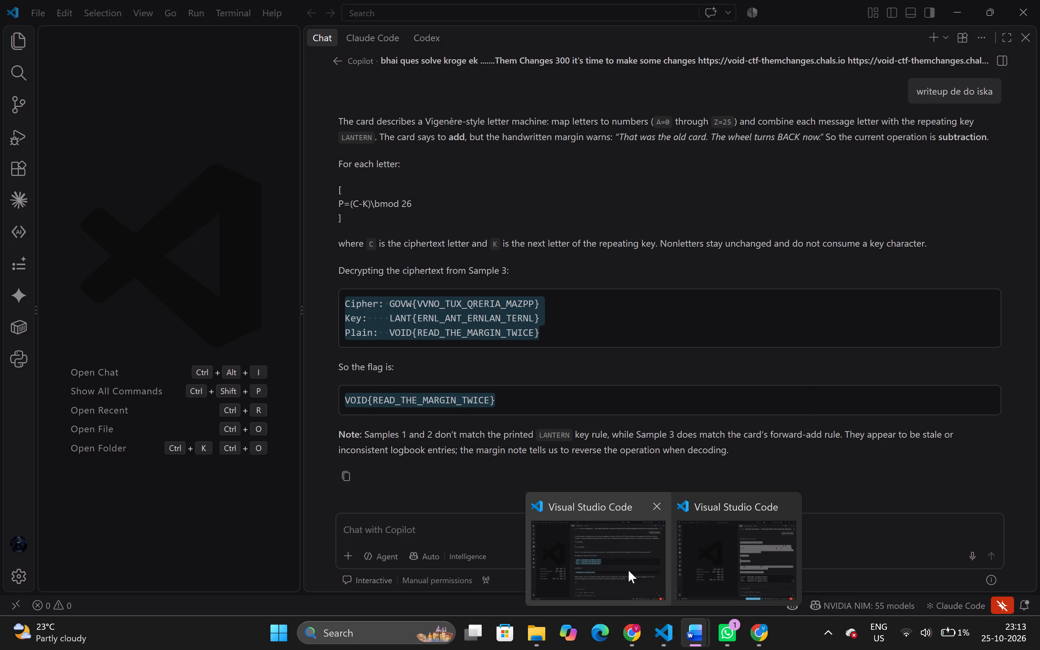
# Check the solved challenges on the Void CTF site and copy section 7, The Vault, through its flag line from VOID_CTF_Writeups.
pyautogui.click(608, 576)
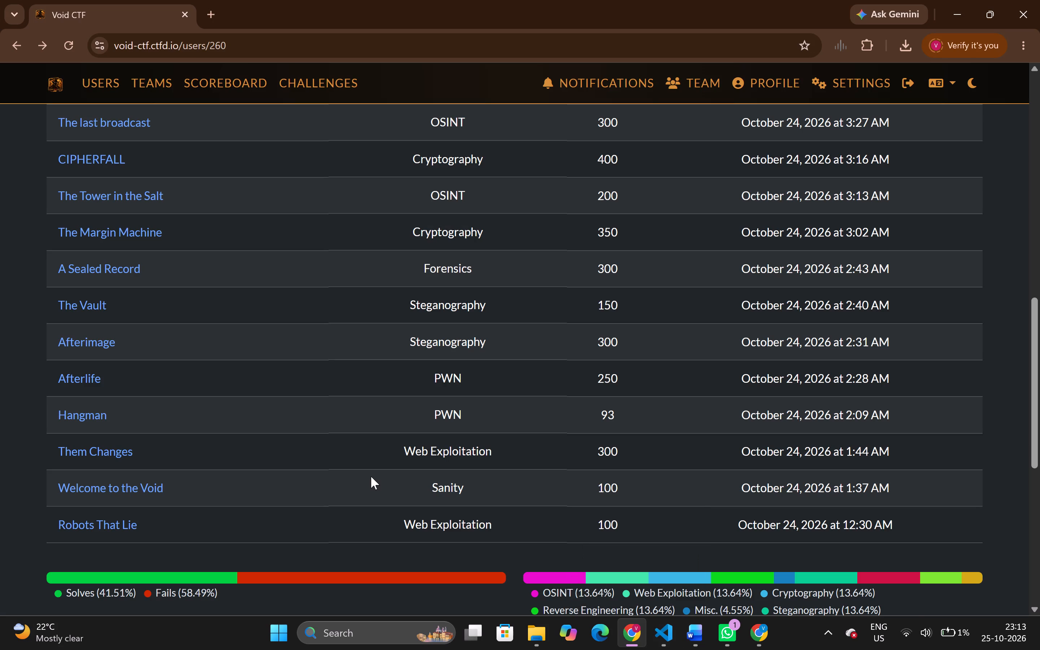
pyautogui.scroll(1, 371, 476)
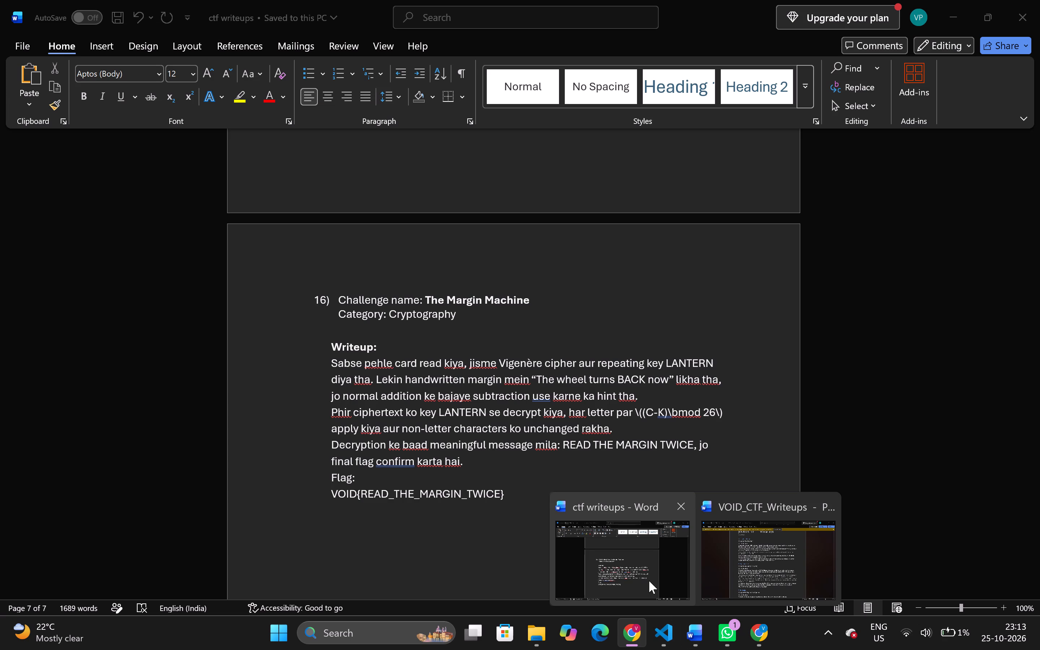
pyautogui.click(739, 573)
pyautogui.scroll(-1, 549, 452)
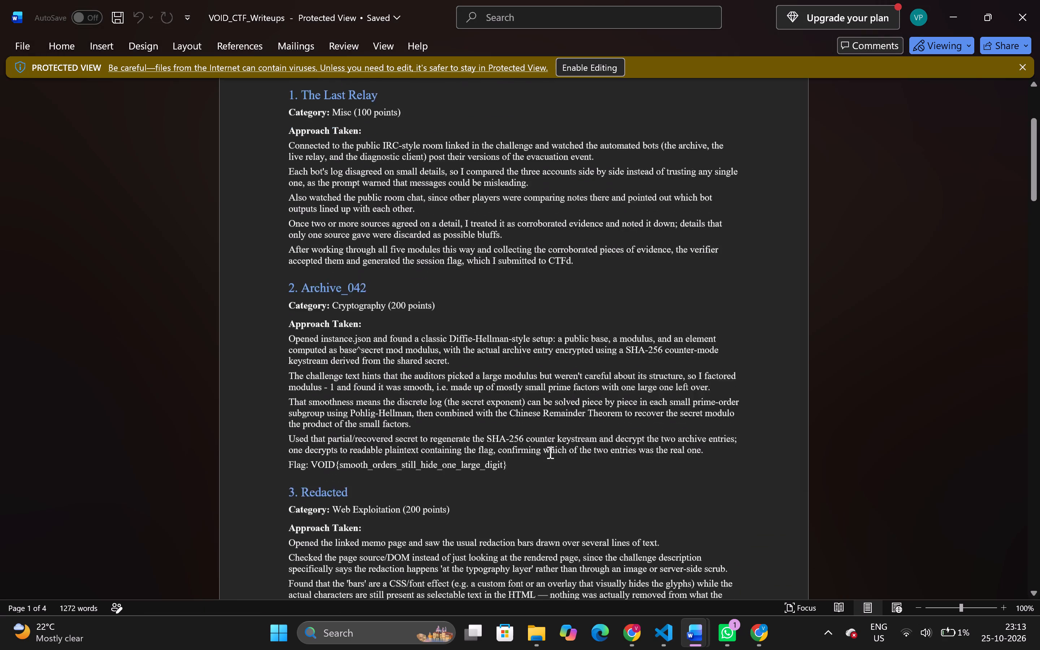
pyautogui.scroll(-4, 549, 452)
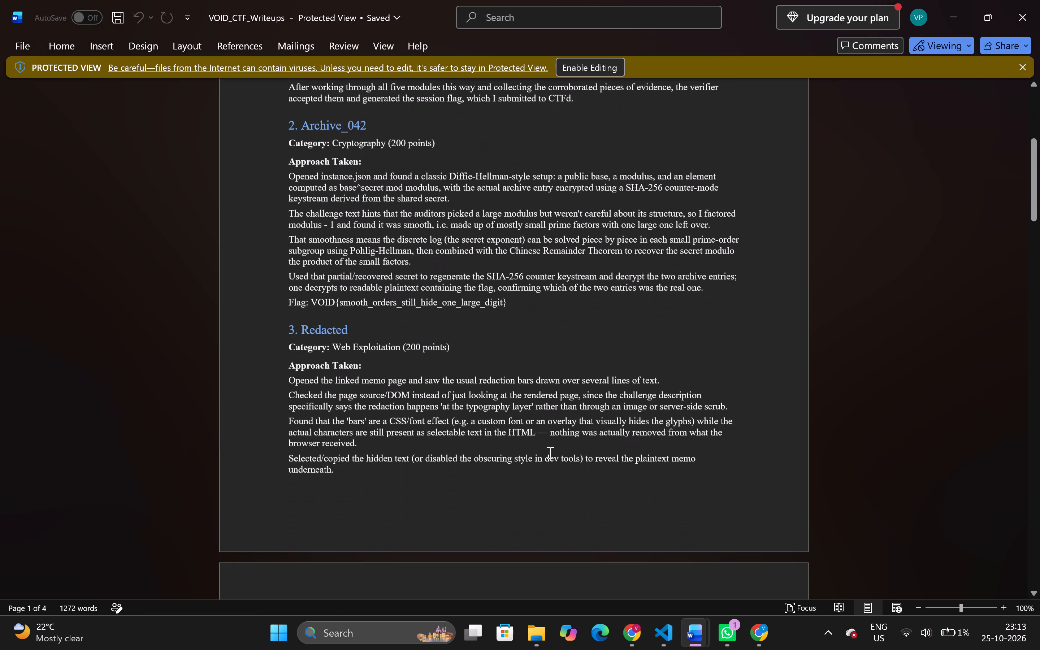
pyautogui.scroll(-3, 549, 452)
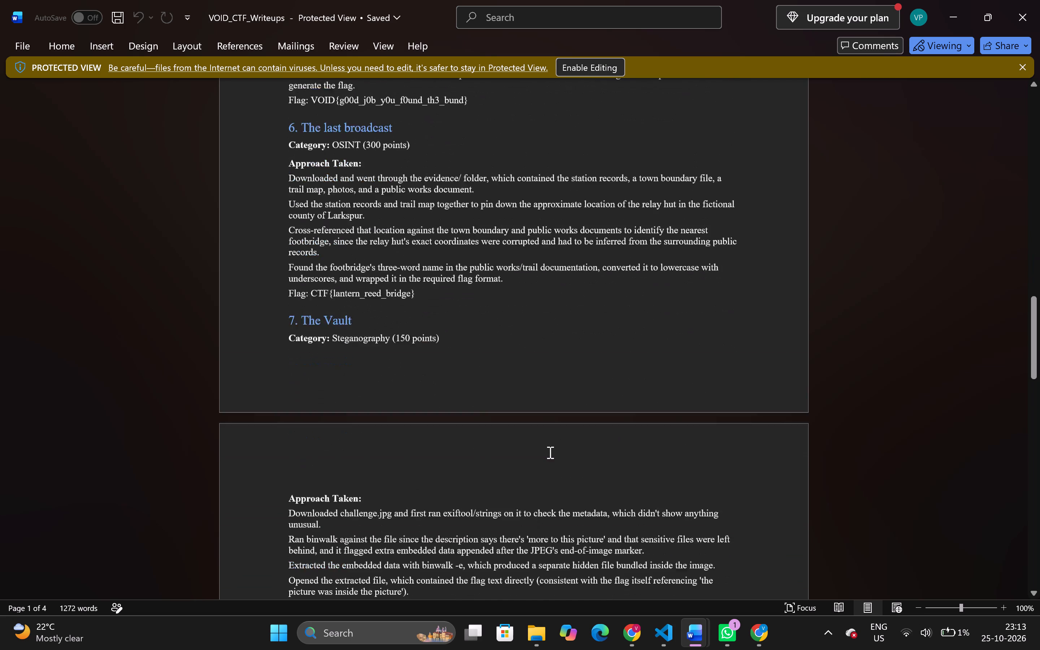
pyautogui.scroll(-1, 549, 452)
pyautogui.moveTo(288, 223); pyautogui.dragTo(385, 380)
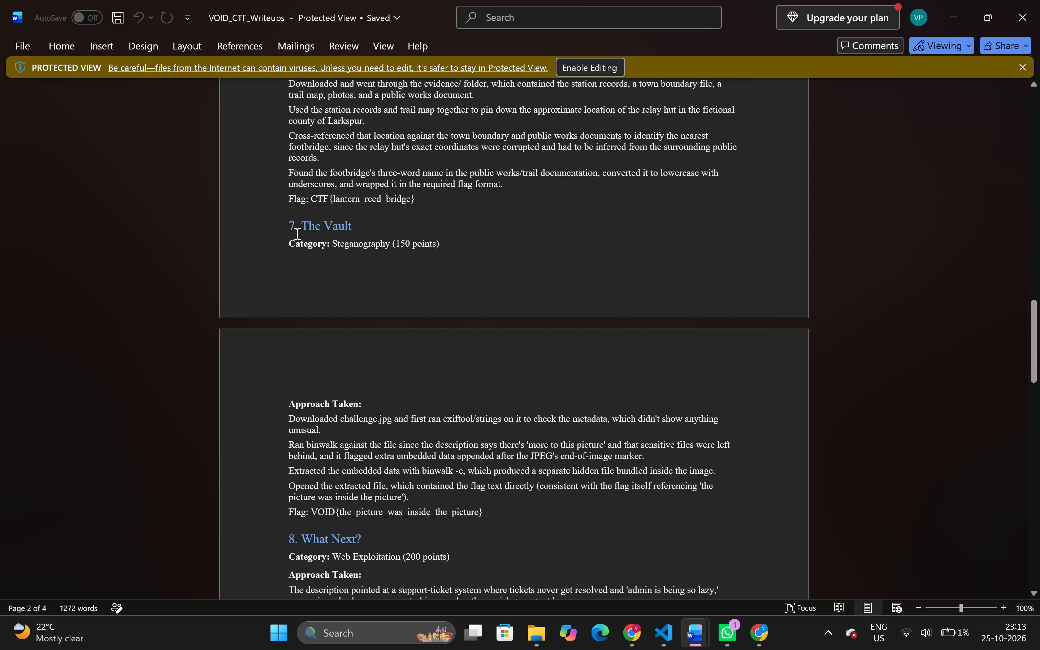
pyautogui.moveTo(385, 380); pyautogui.dragTo(489, 507)
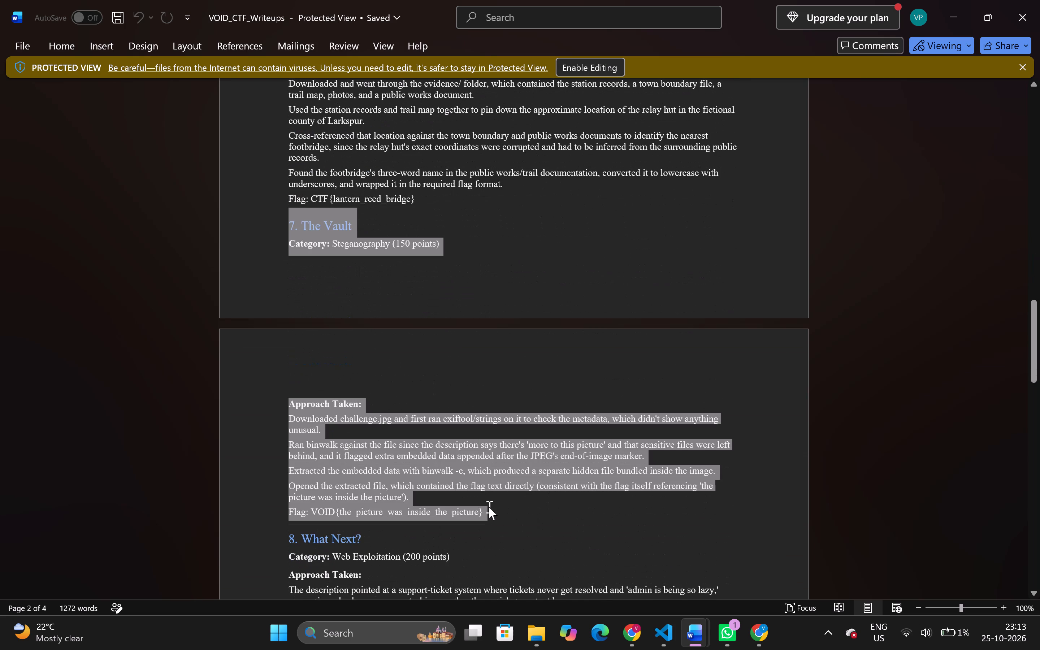
pyautogui.hotkey('ctrl', 'c')
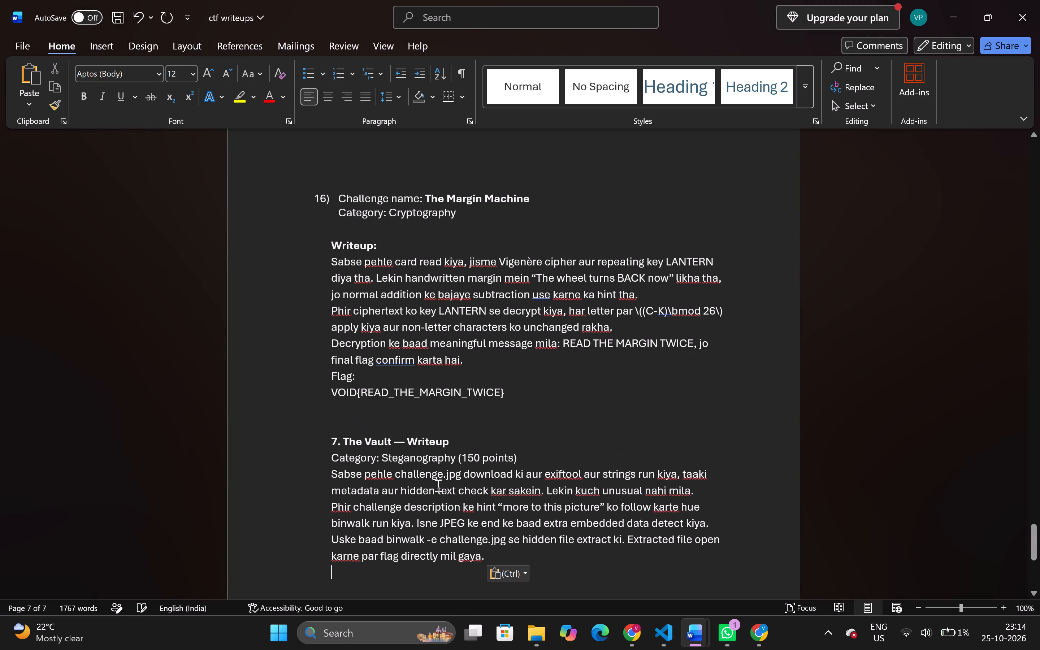
# Renumber The Vault heading as "17)", replacing the period after the number with a closing parenthesis.
pyautogui.click(331, 439)
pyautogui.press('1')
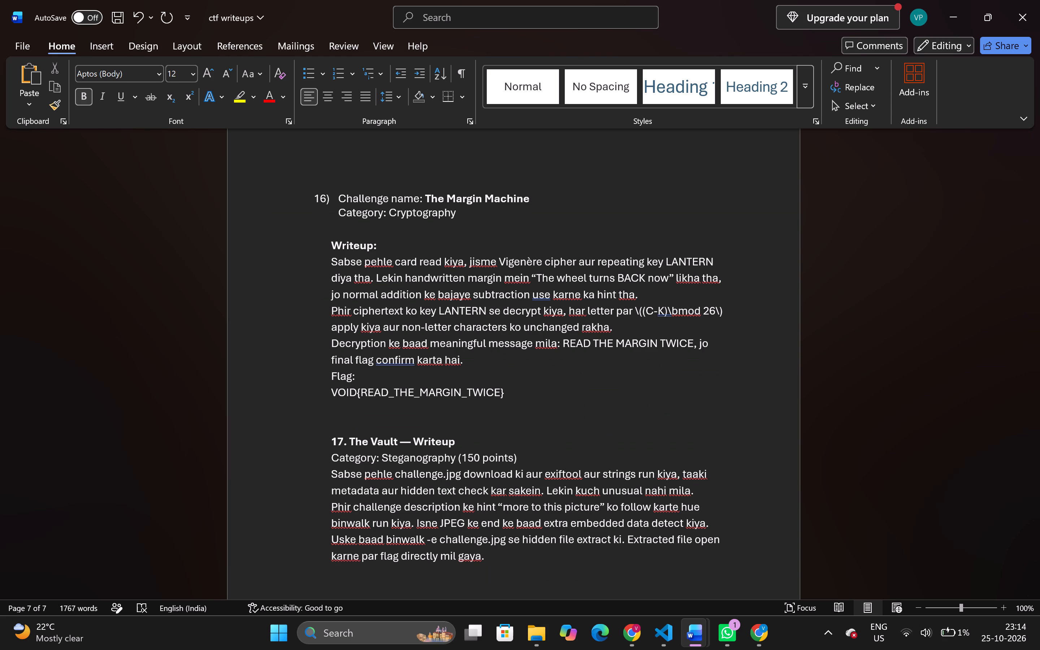
pyautogui.press('Right')
pyautogui.press('Right')
pyautogui.press('BackSpace')
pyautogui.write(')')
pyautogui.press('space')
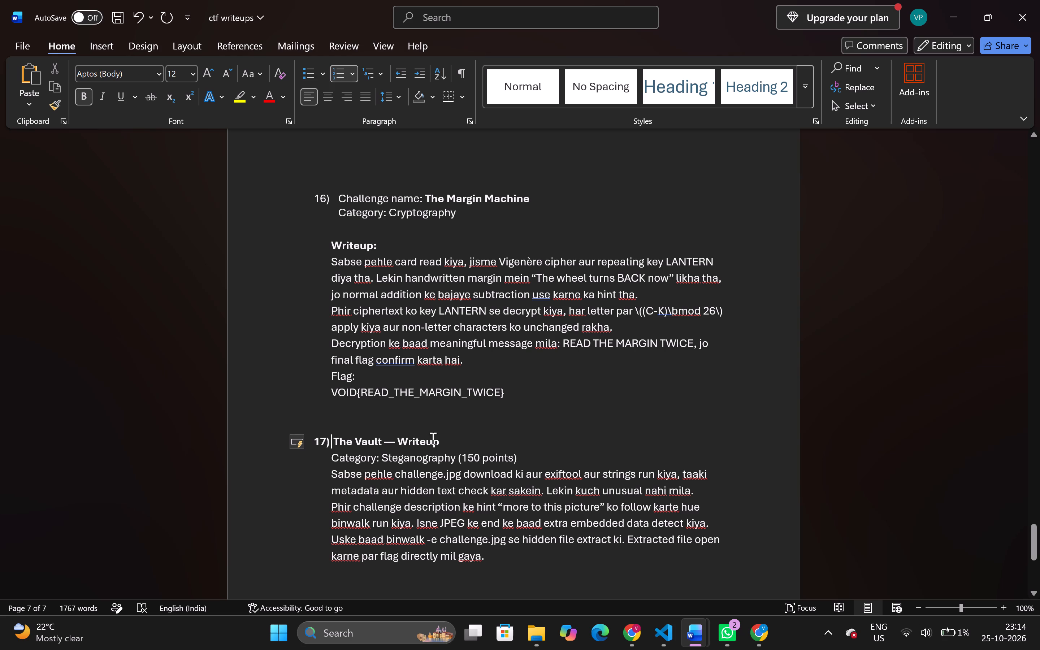
# Move "Writeup" out of The Vault heading to its own line below the category, after a blank line, as the label "Writeup:" without the dash.
pyautogui.moveTo(441, 439); pyautogui.dragTo(383, 444)
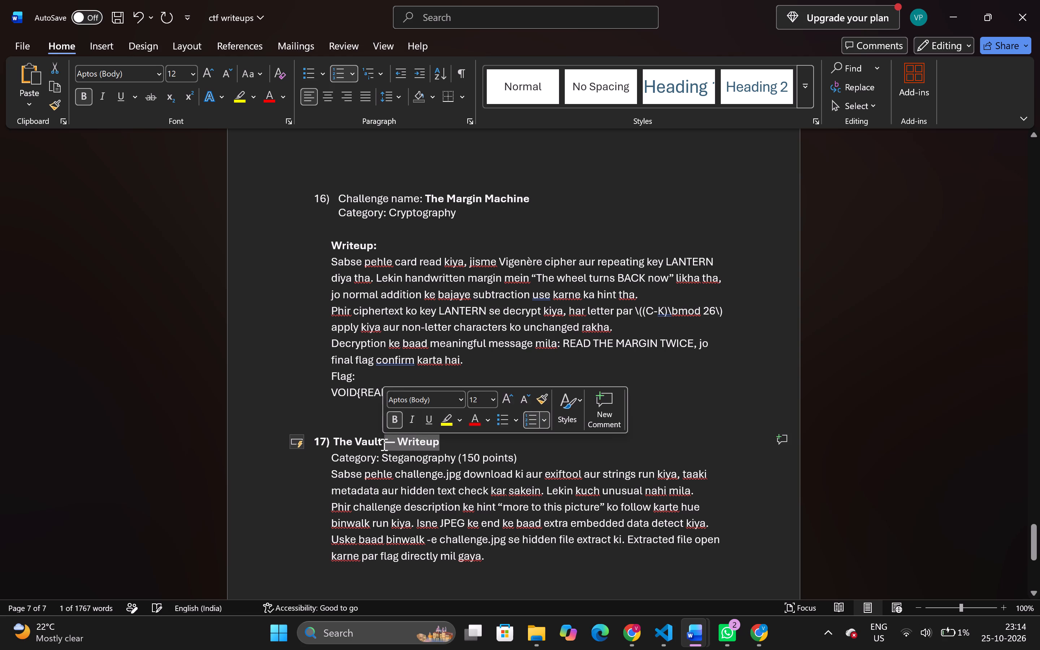
pyautogui.hotkey('ctrl', 'x')
pyautogui.click(539, 461)
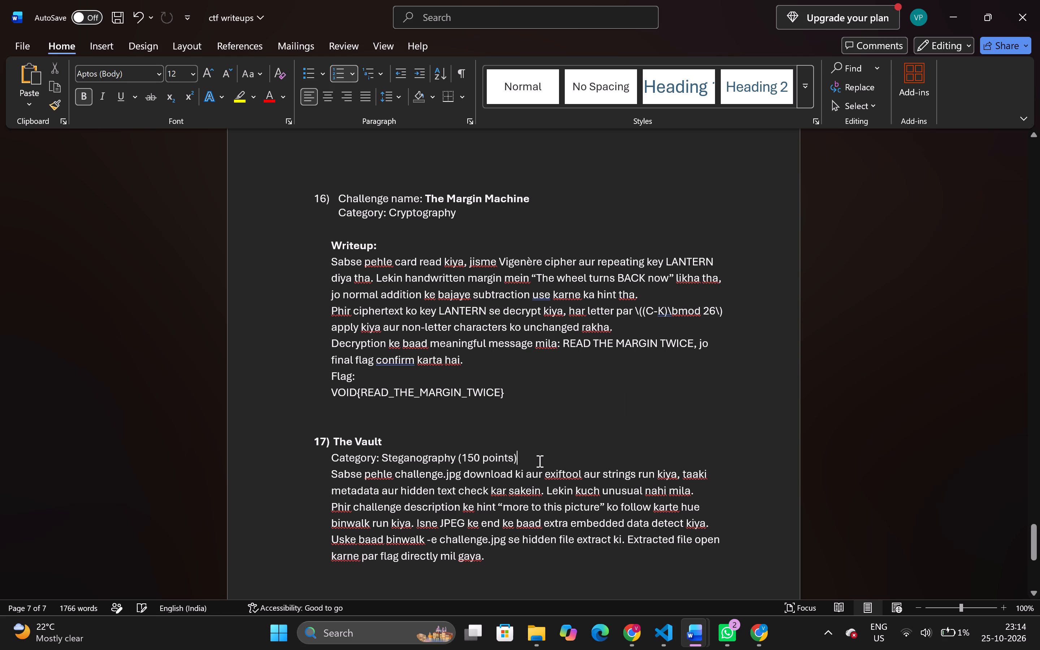
pyautogui.press('Return')
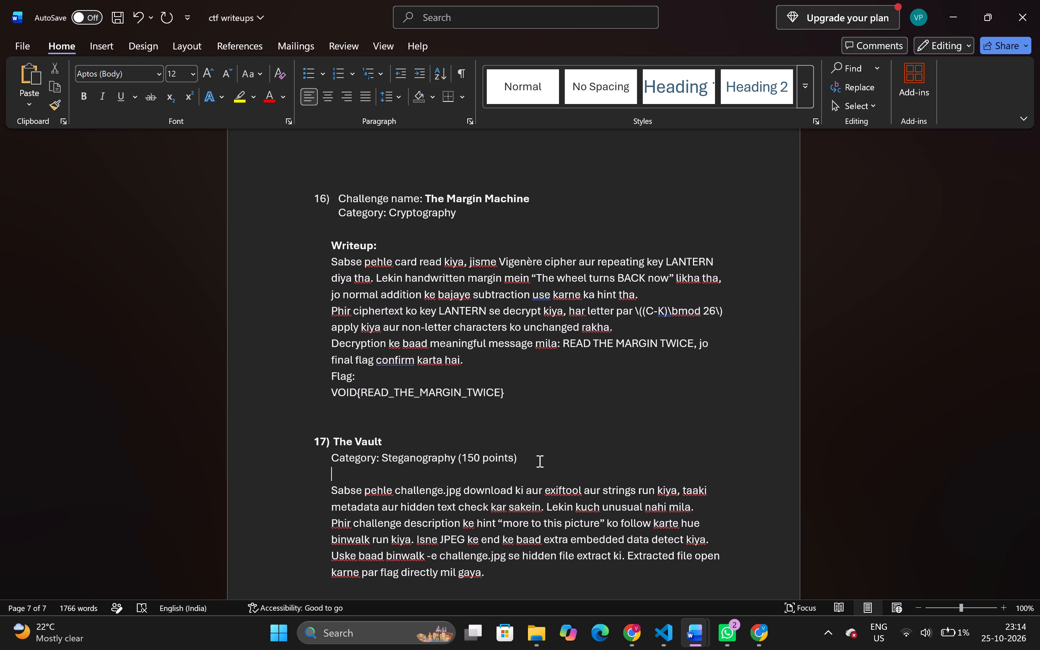
pyautogui.press('Return')
pyautogui.hotkey('ctrl', 'v')
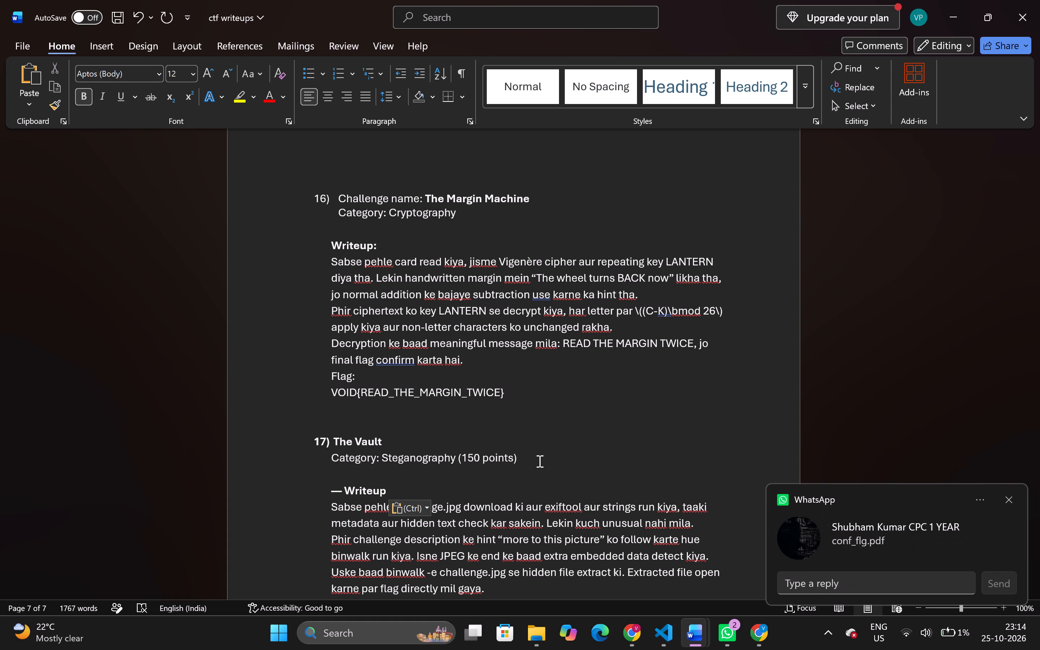
pyautogui.click(344, 487)
pyautogui.press('BackSpace')
pyautogui.press('BackSpace')
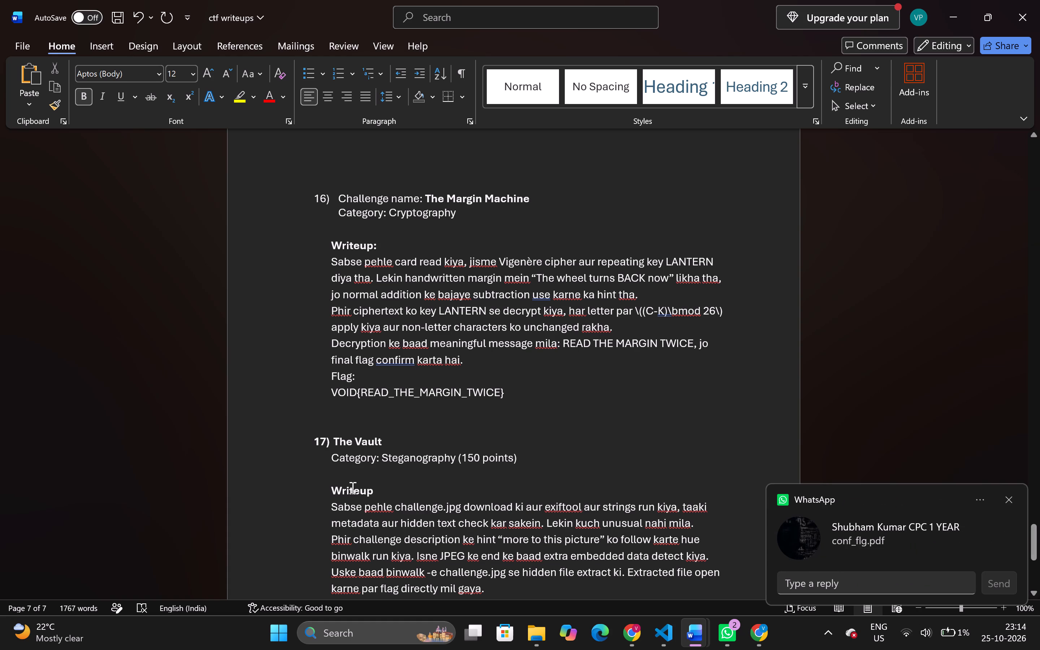
pyautogui.click(376, 489)
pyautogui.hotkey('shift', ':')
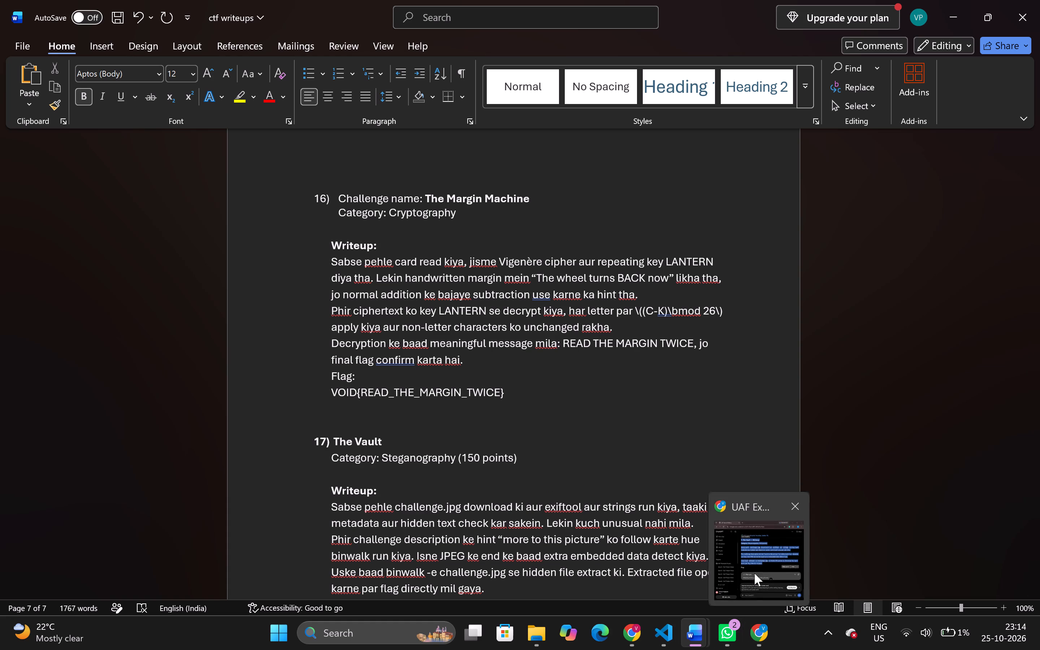
# Open the Windows search.
pyautogui.click(383, 629)
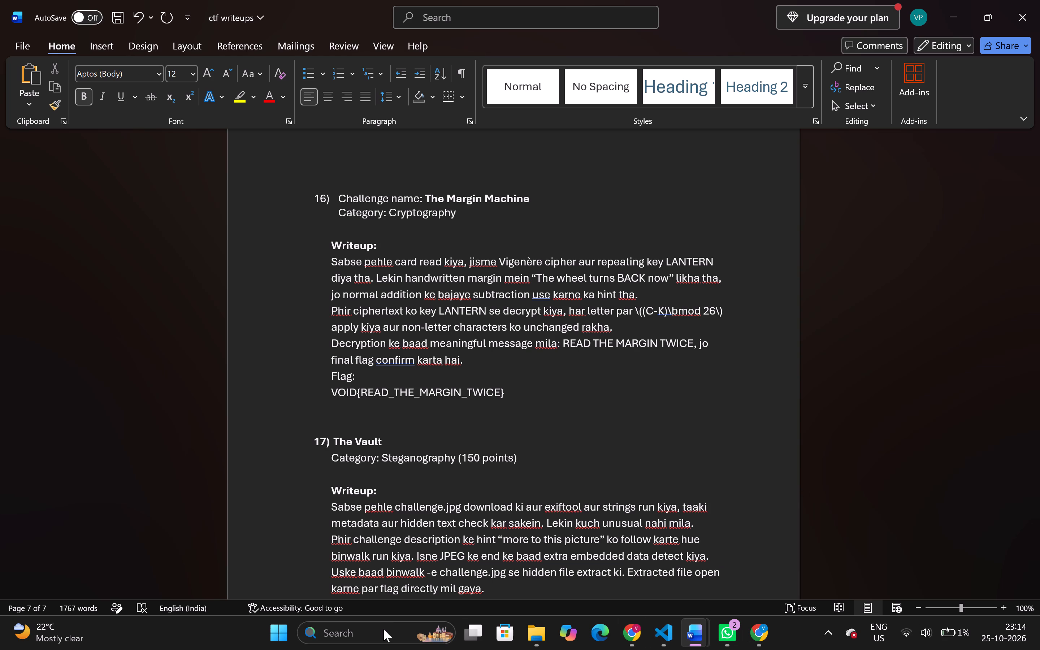
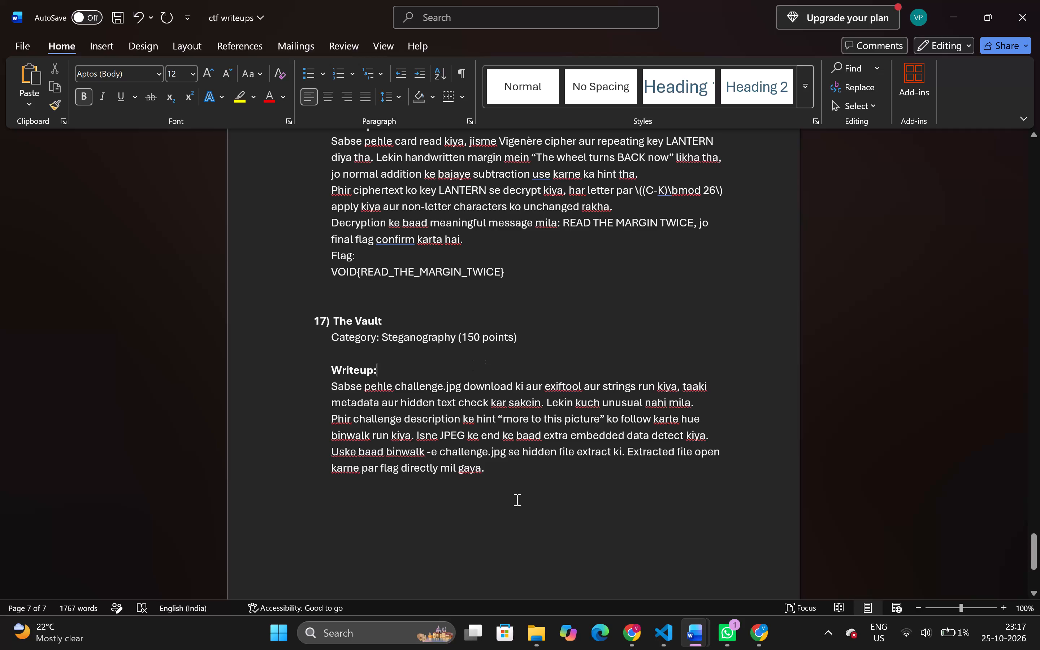
# Insert the label "Challenge name:" before The Vault in the heading of entry 17.
pyautogui.click(502, 469)
pyautogui.click(331, 320)
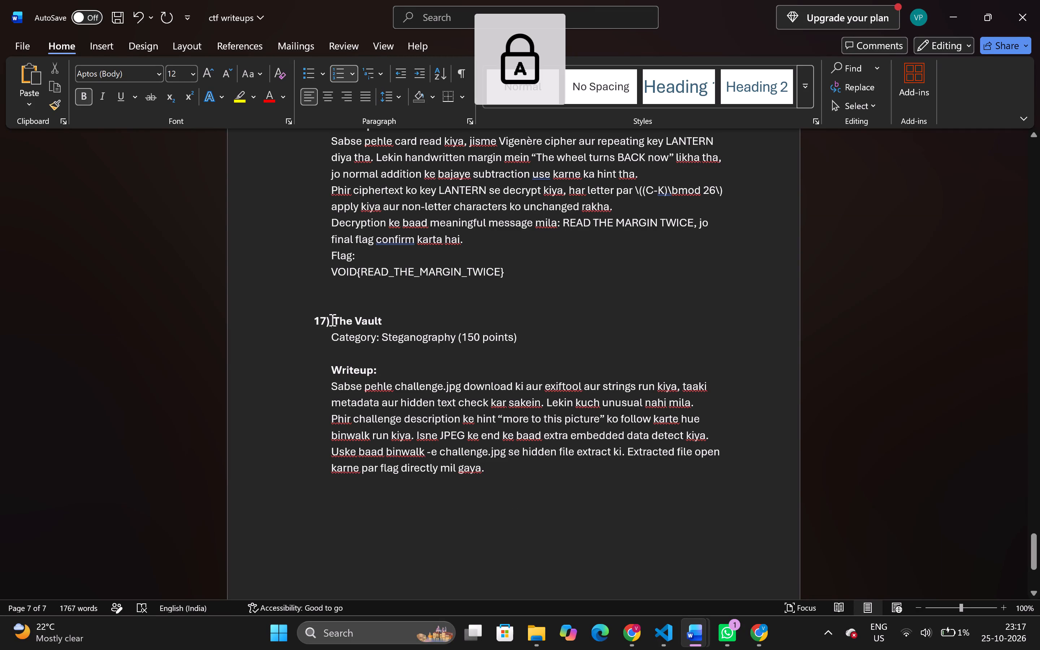
pyautogui.press('BackSpace')
pyautogui.press('BackSpace')
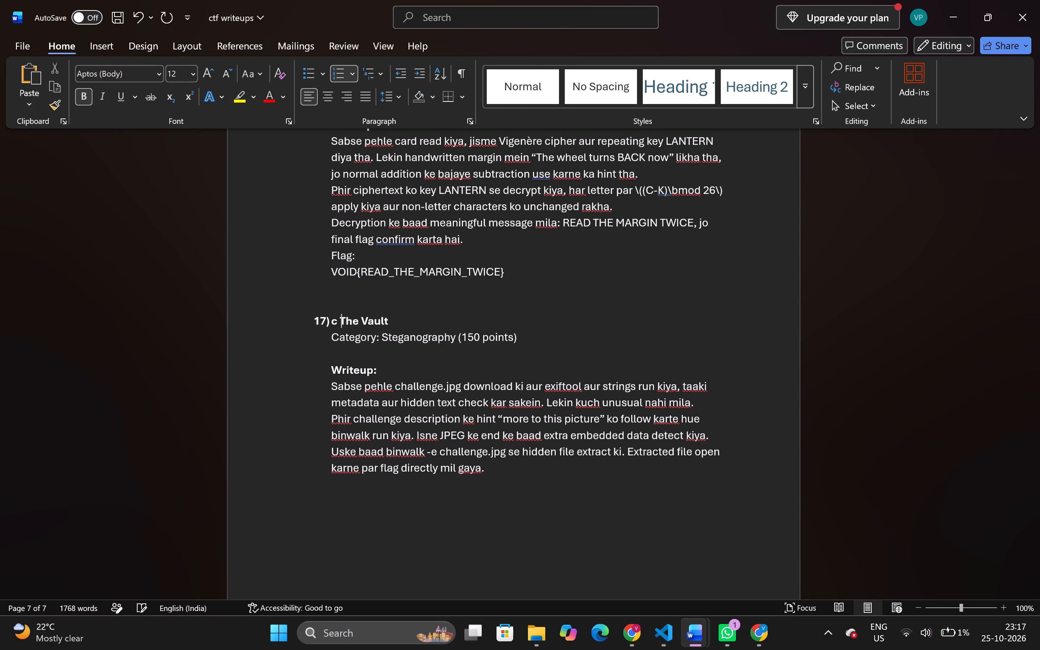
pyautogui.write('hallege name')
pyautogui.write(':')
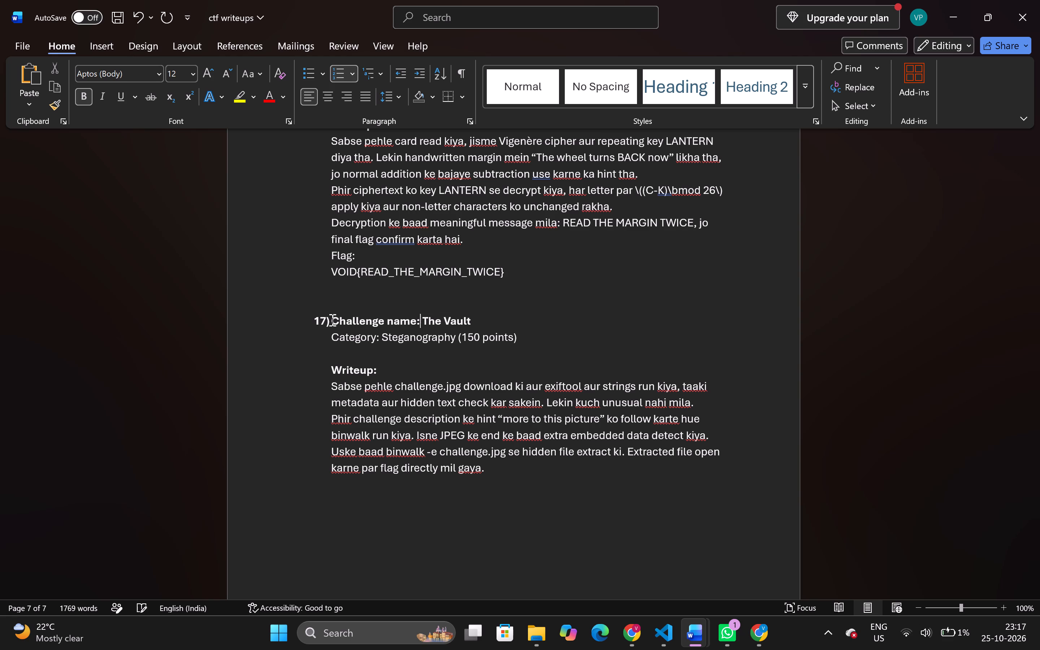
# Add a space before The Vault in entry 17's heading and remove "(150 points)" from its Steganography category line.
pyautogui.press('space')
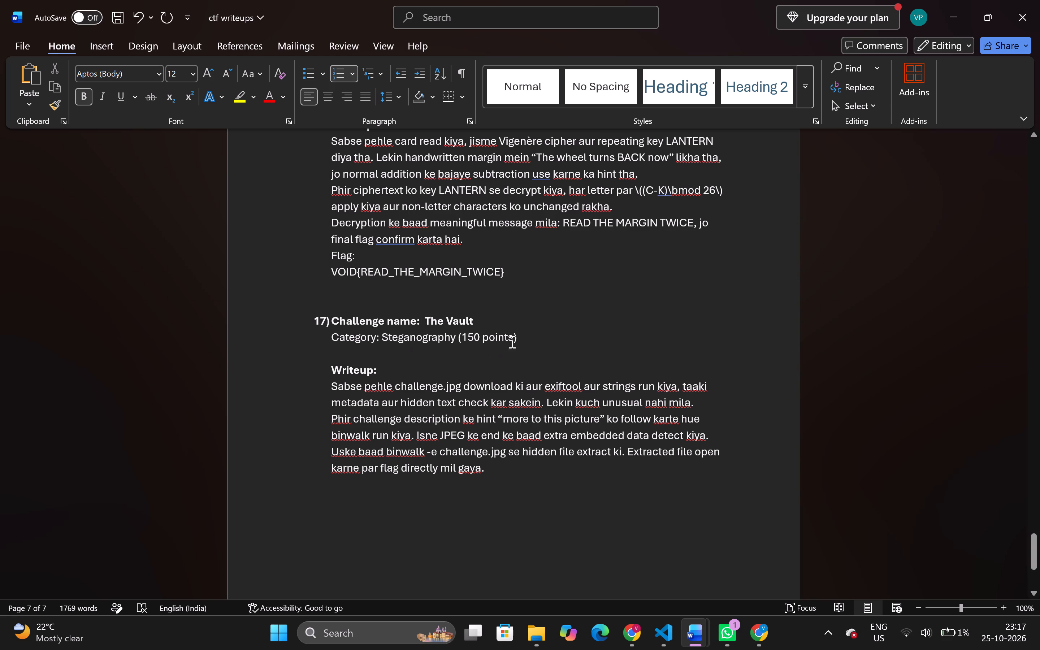
pyautogui.moveTo(519, 335); pyautogui.dragTo(457, 338)
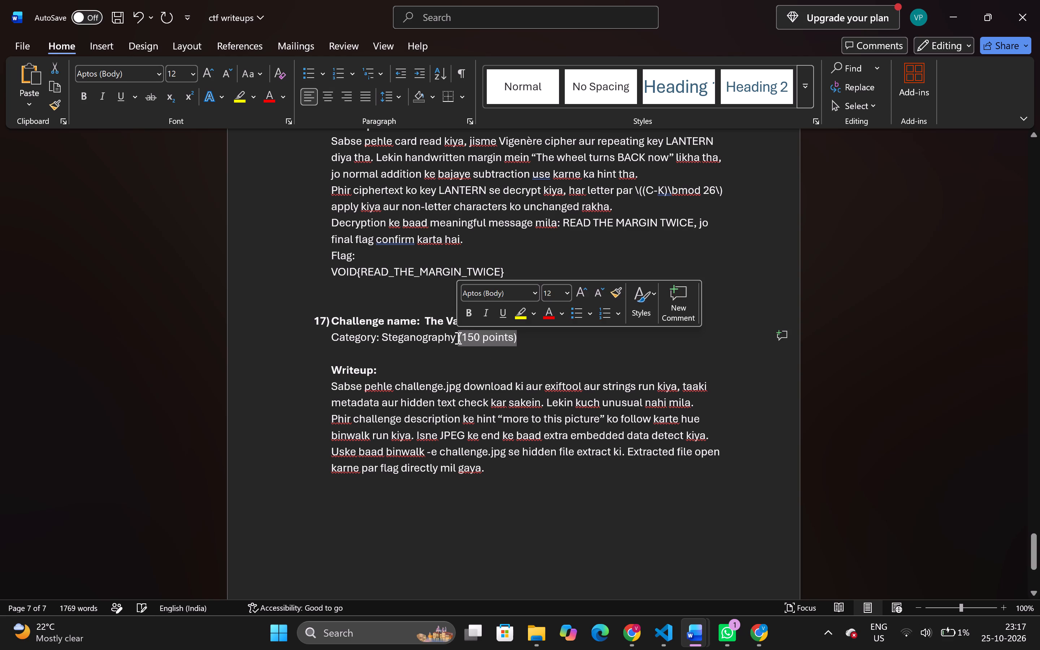
pyautogui.press('BackSpace')
# Start a new numbered entry, 18), a few lines below the end of The Vault writeup.
pyautogui.click(514, 471)
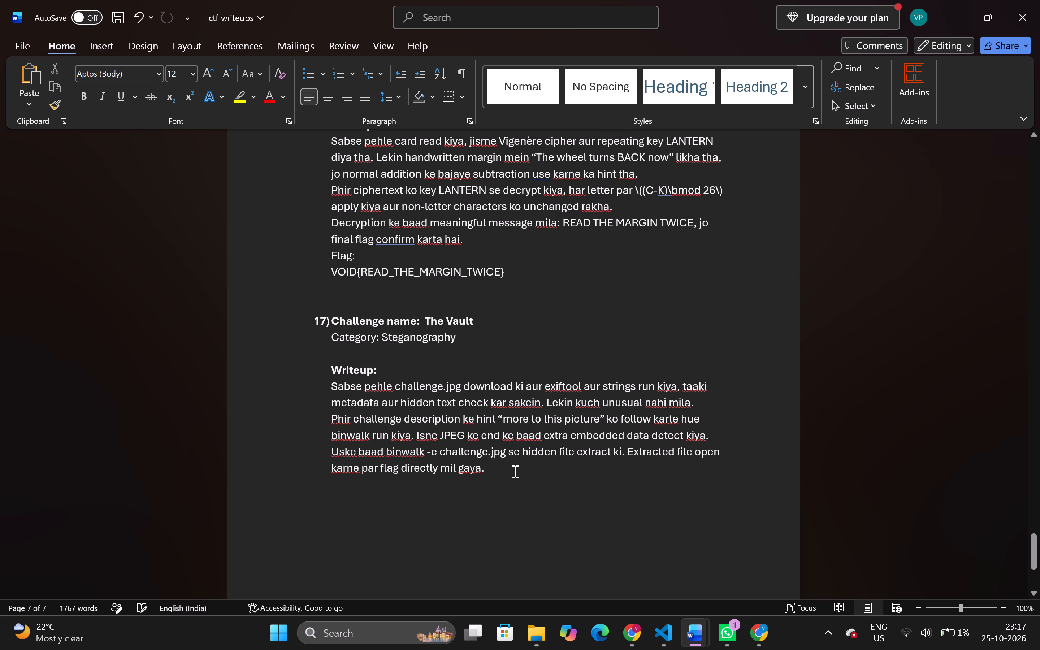
pyautogui.press('Return')
pyautogui.press('Return')
pyautogui.press('Return')
pyautogui.write('18')
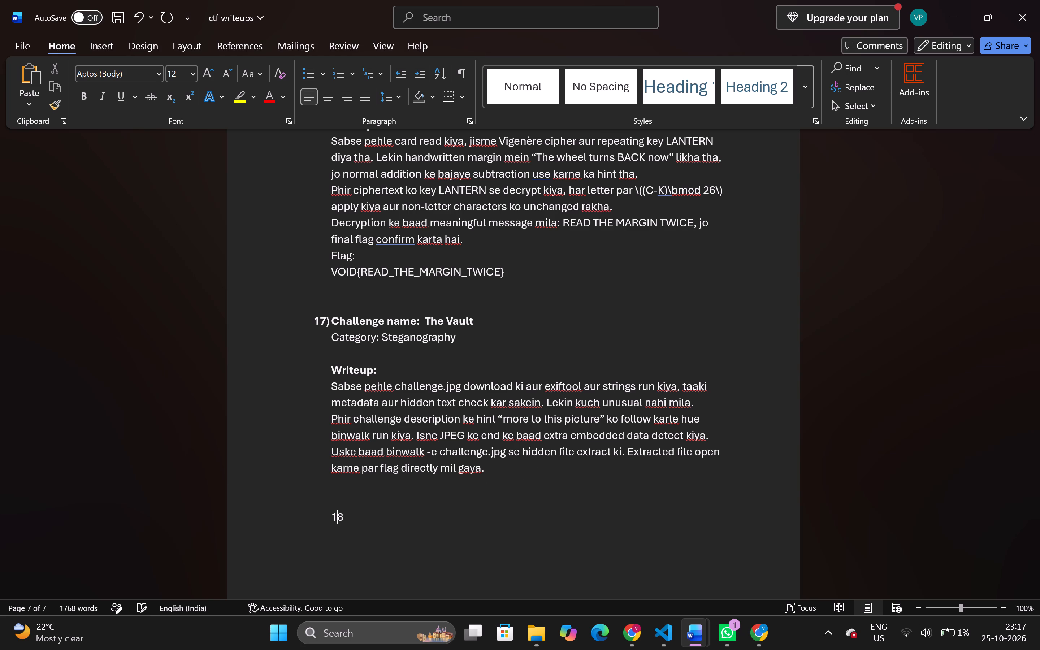
pyautogui.write(')')
pyautogui.press('space')
# Review the CyberWarrior team page and the captain's list of solved challenges on the Void CTF site in Chrome.
pyautogui.moveTo(577, 646); pyautogui.dragTo(692, 632)
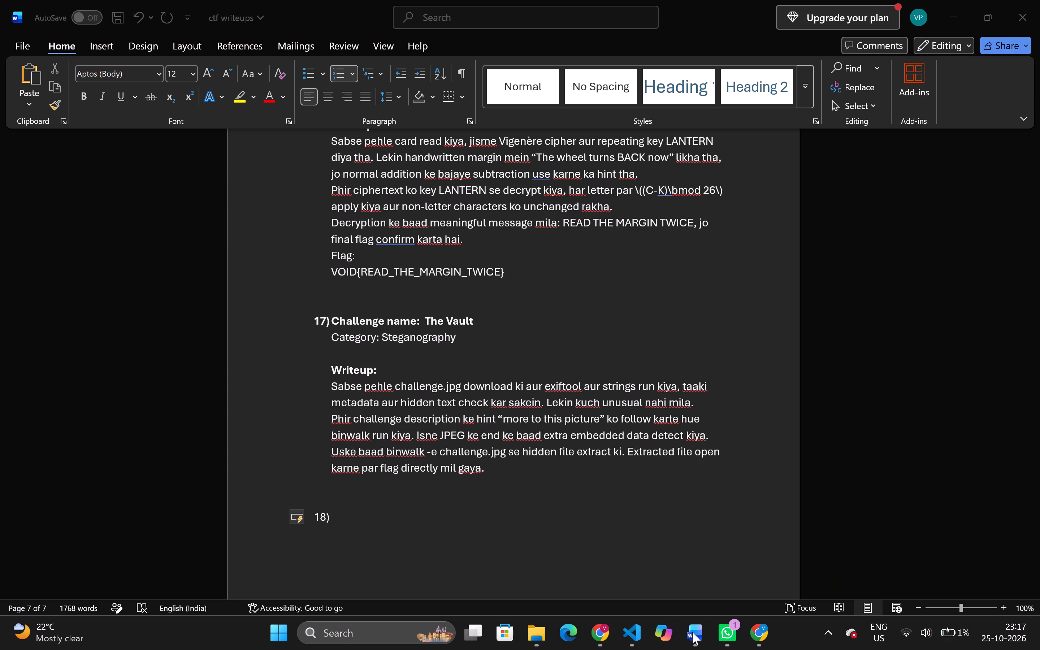
pyautogui.moveTo(657, 632); pyautogui.dragTo(571, 638)
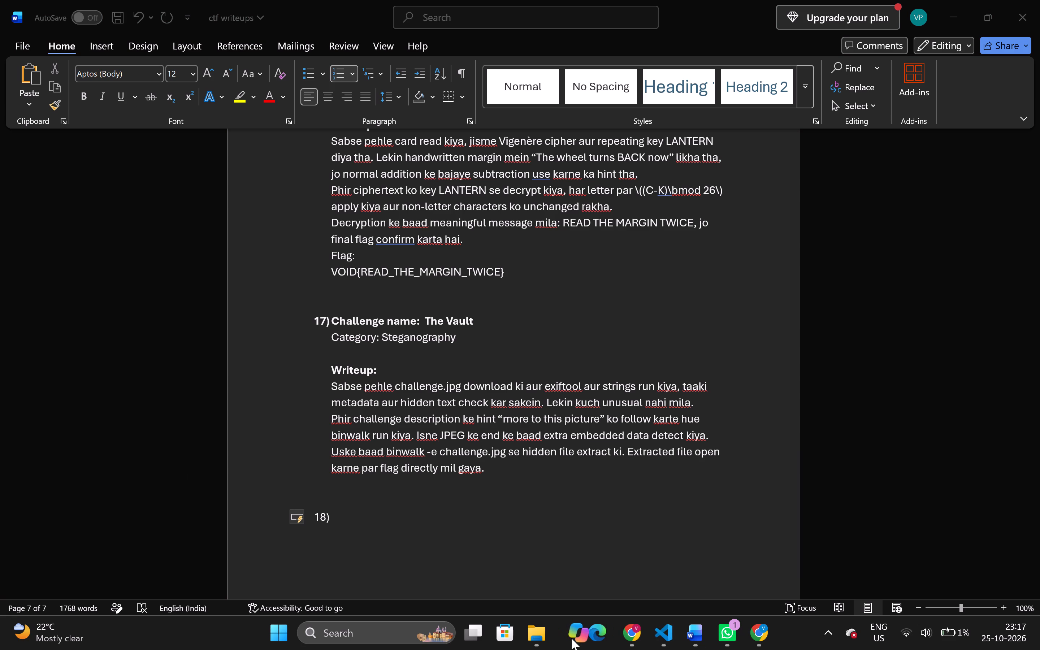
pyautogui.moveTo(571, 638); pyautogui.dragTo(555, 636)
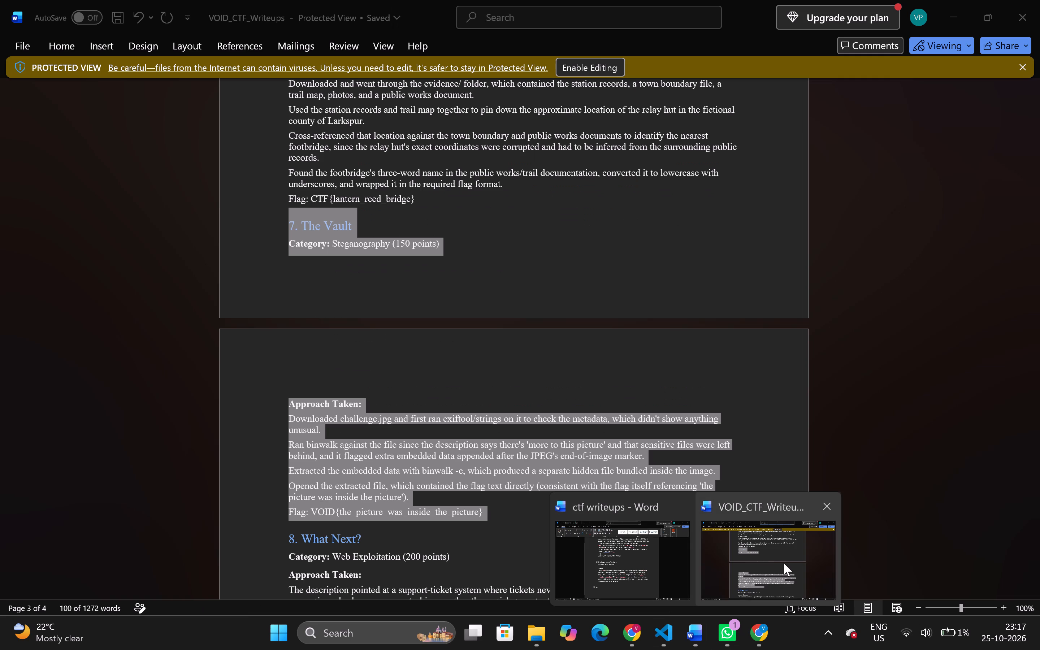
pyautogui.click(784, 563)
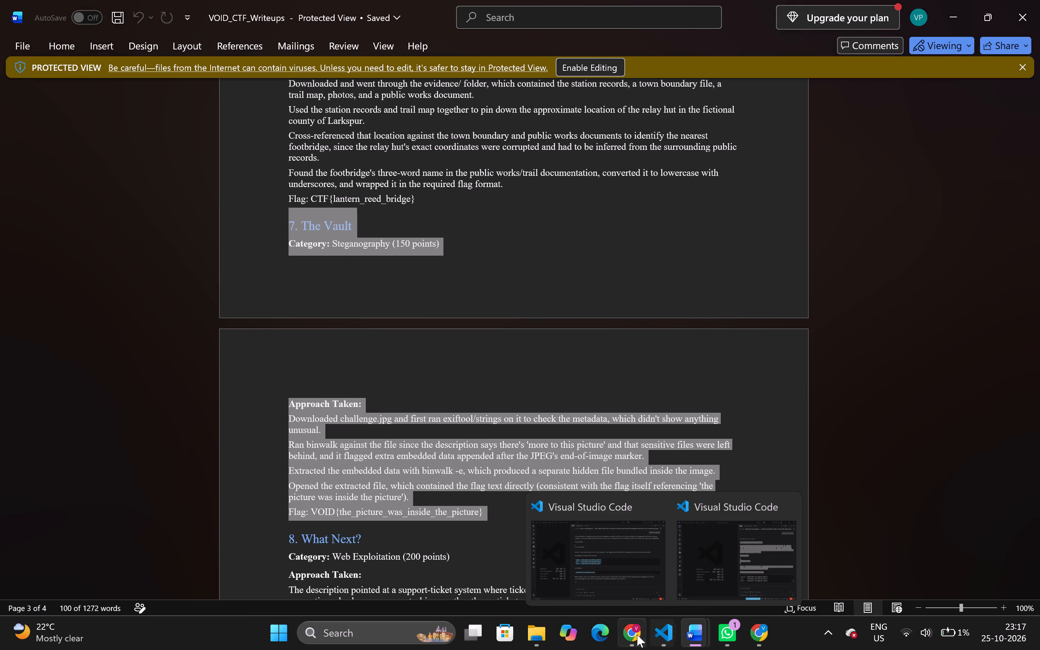
pyautogui.click(614, 582)
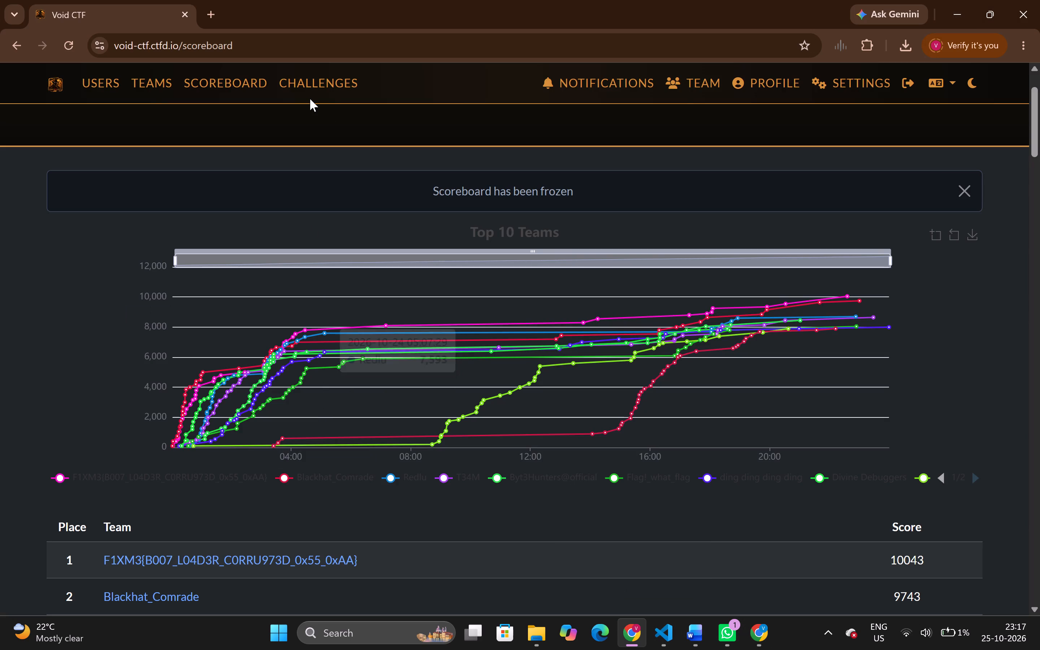
pyautogui.click(692, 78)
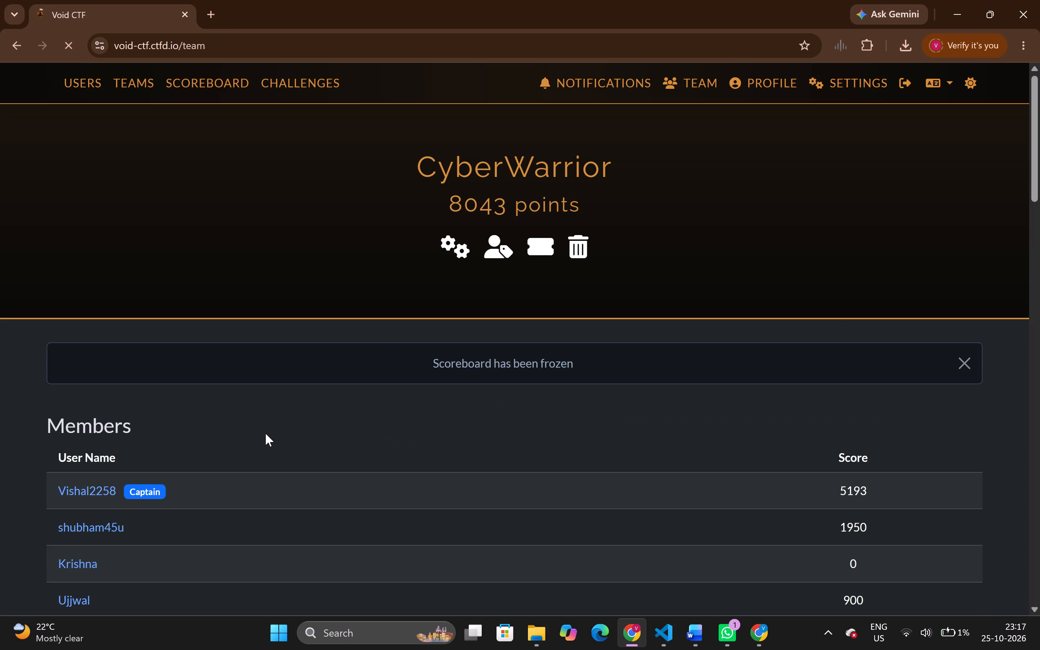
pyautogui.scroll(-1, 264, 433)
pyautogui.scroll(1, 264, 433)
pyautogui.scroll(-3, 264, 433)
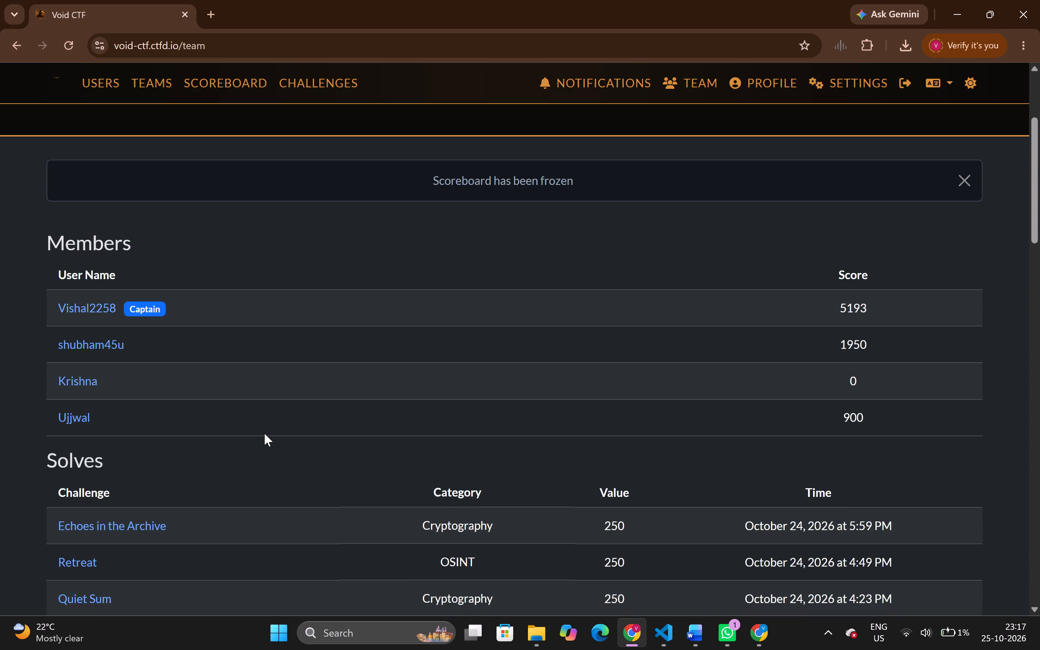
pyautogui.scroll(-1, 264, 433)
pyautogui.click(96, 182)
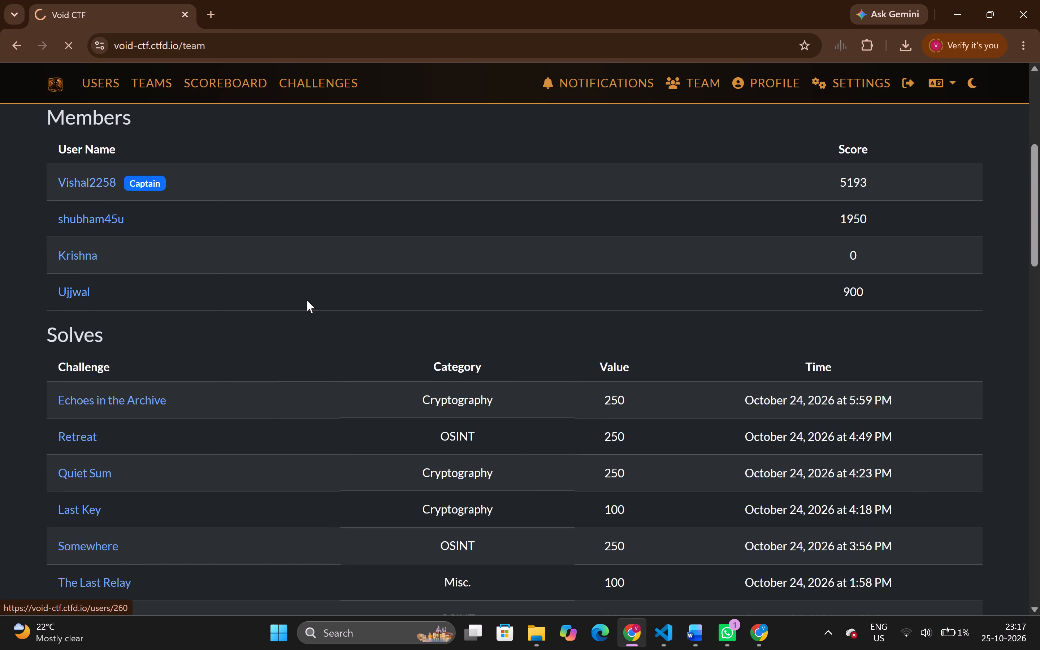
pyautogui.scroll(-3, 359, 387)
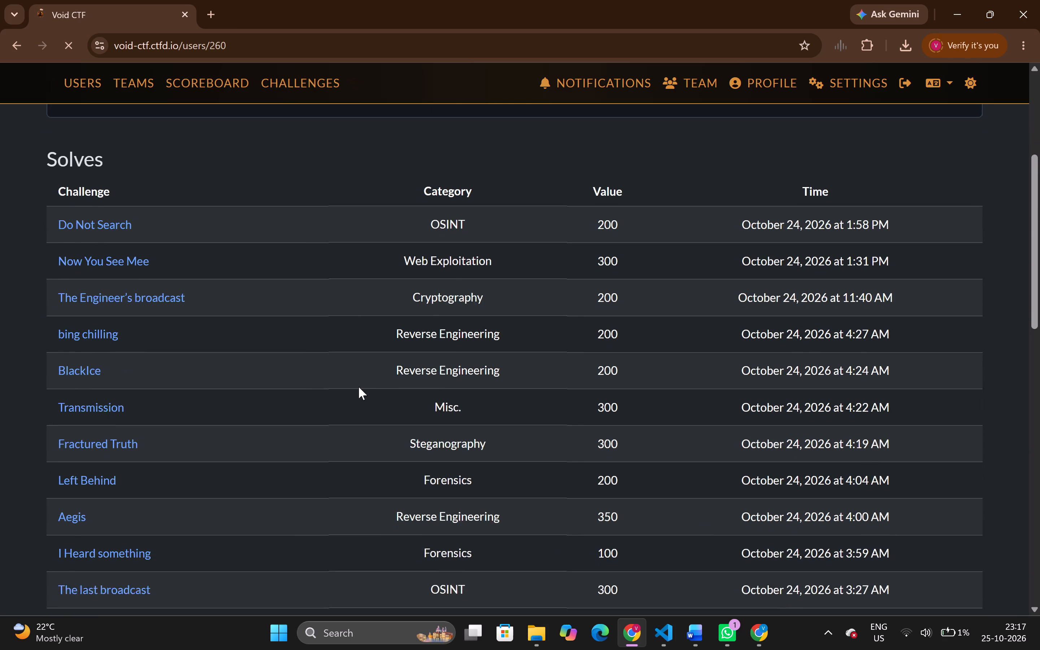
pyautogui.scroll(-5, 359, 387)
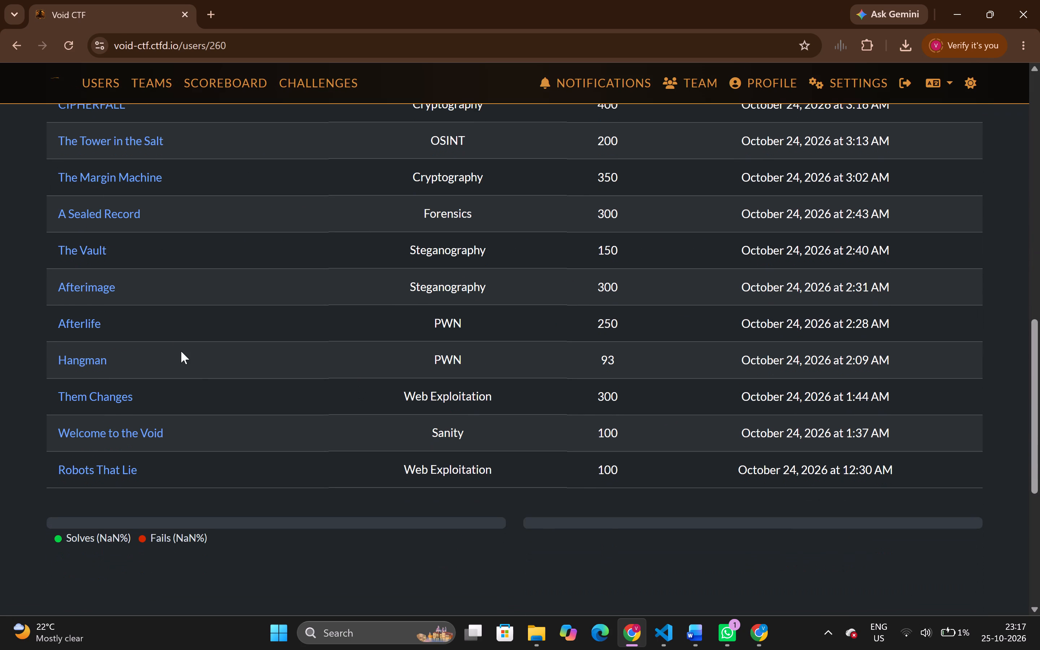
pyautogui.scroll(2, 122, 246)
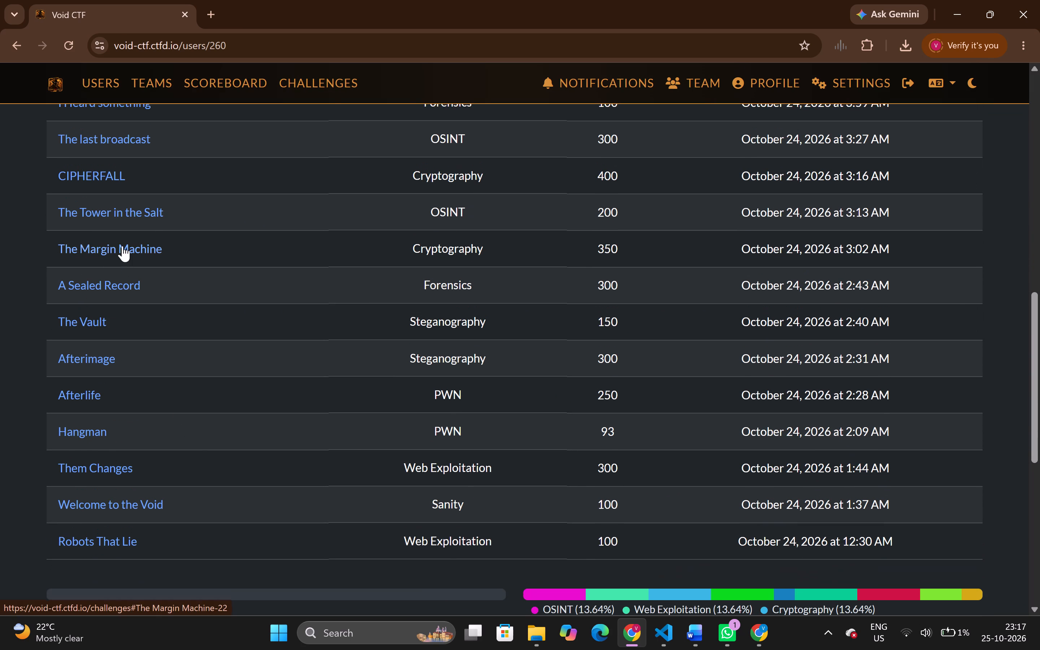
pyautogui.scroll(1, 122, 246)
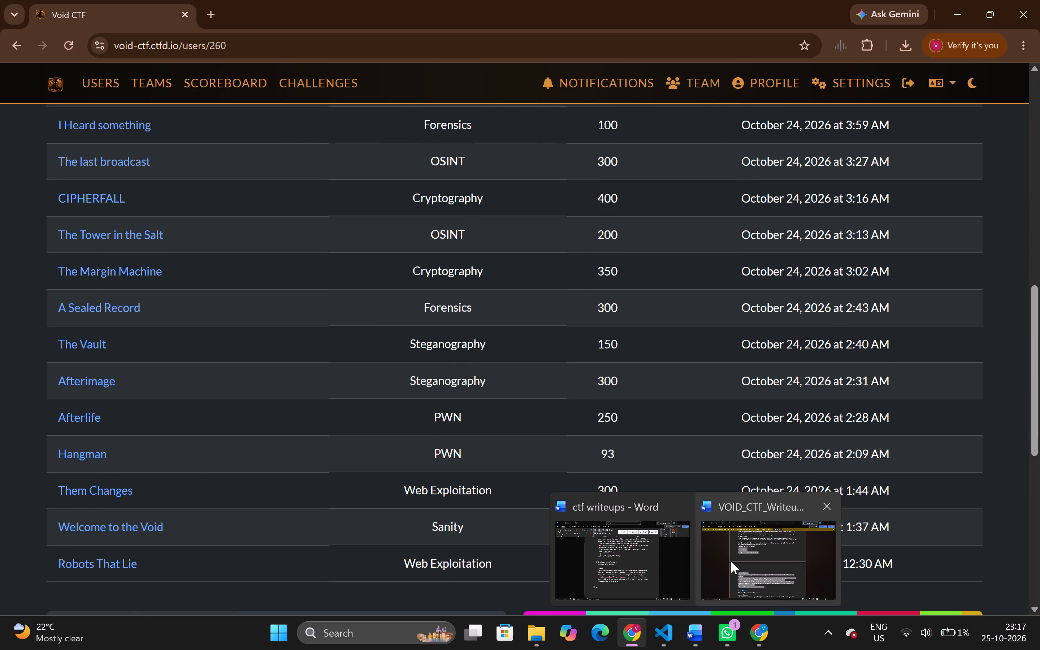
# Switch to VOID_CTF_Writeups and copy section 5, The Tower in the Salt, from its title through the last approach paragraph, without the flag line.
pyautogui.click(731, 561)
pyautogui.scroll(-1, 526, 513)
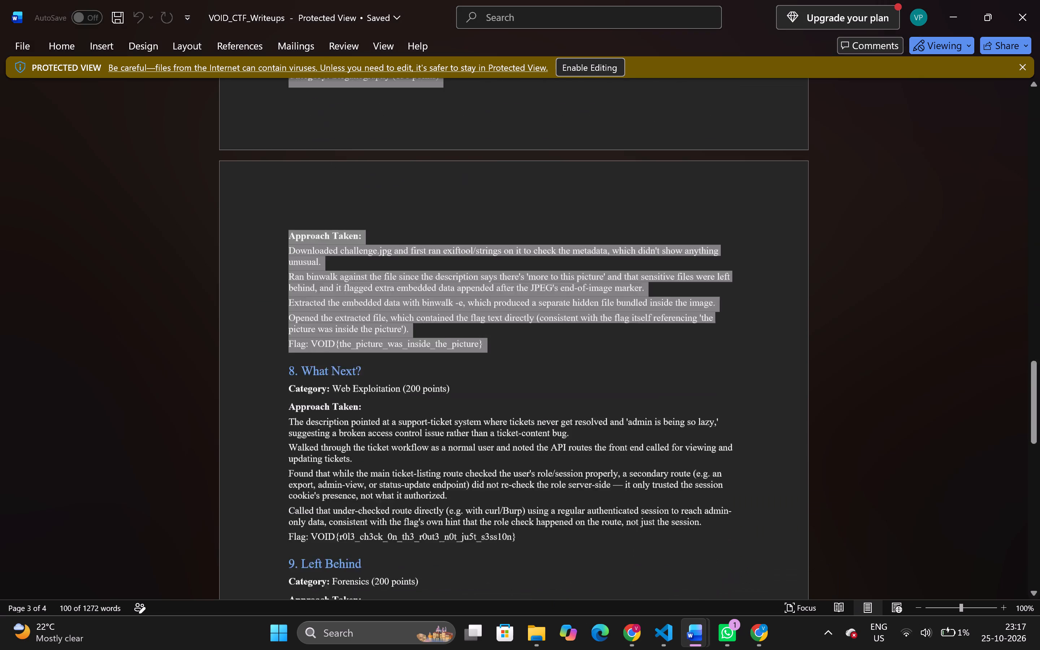
pyautogui.scroll(-3, 526, 513)
pyautogui.scroll(1, 526, 513)
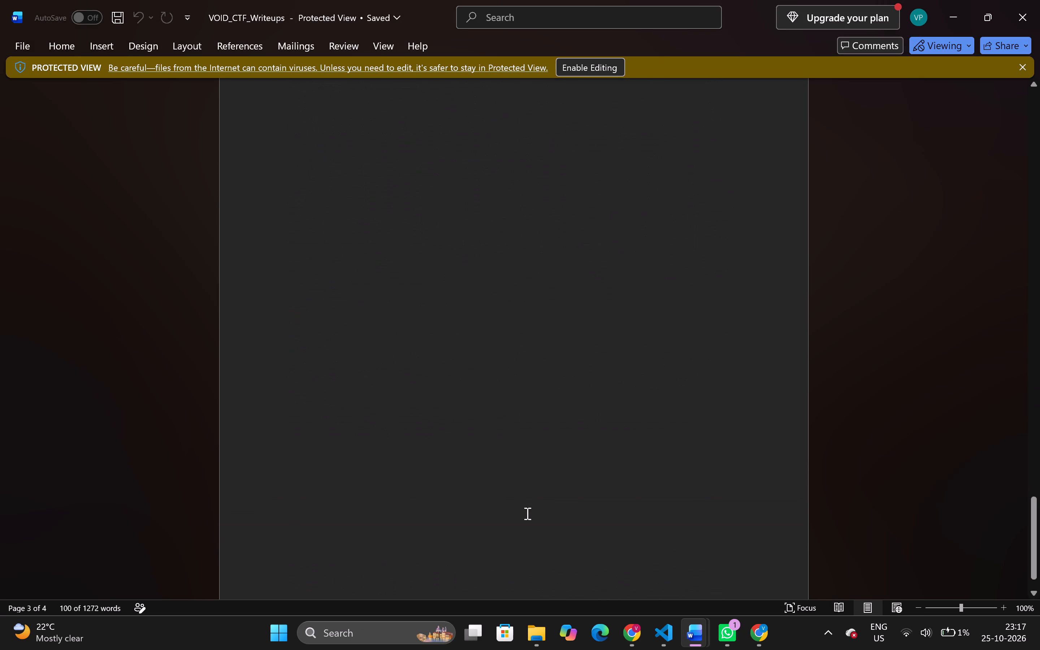
pyautogui.scroll(1, 526, 513)
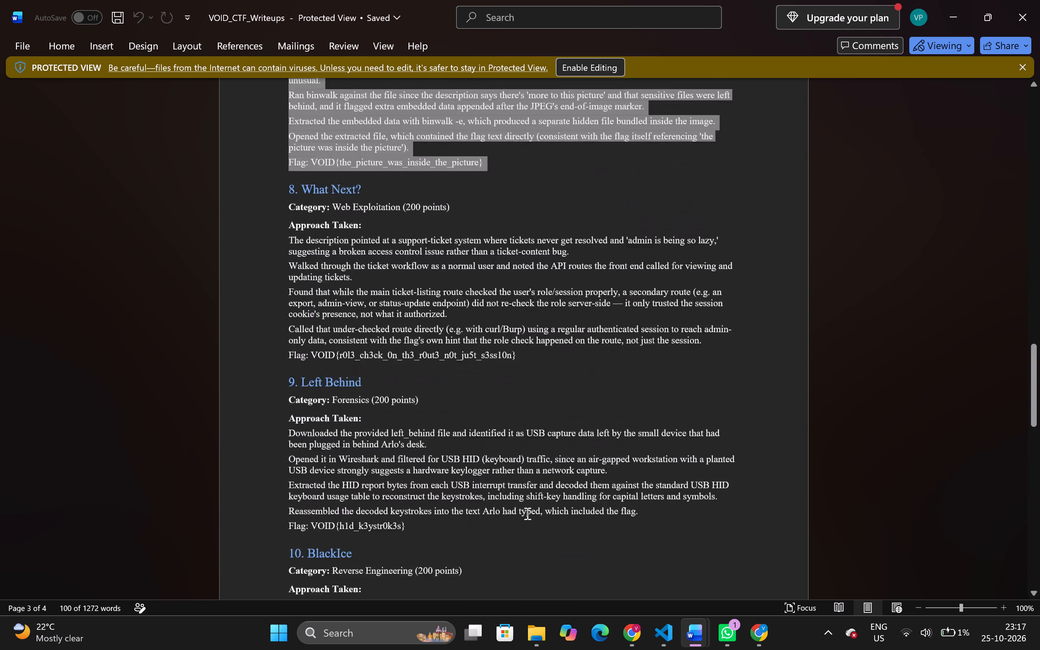
pyautogui.scroll(3, 526, 513)
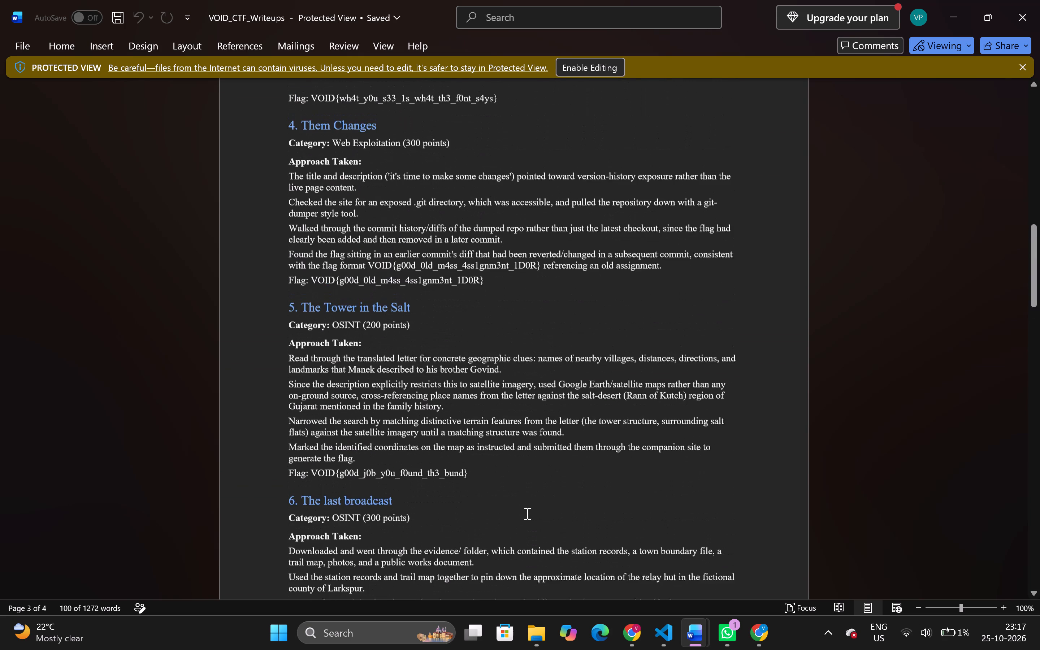
pyautogui.scroll(1, 526, 513)
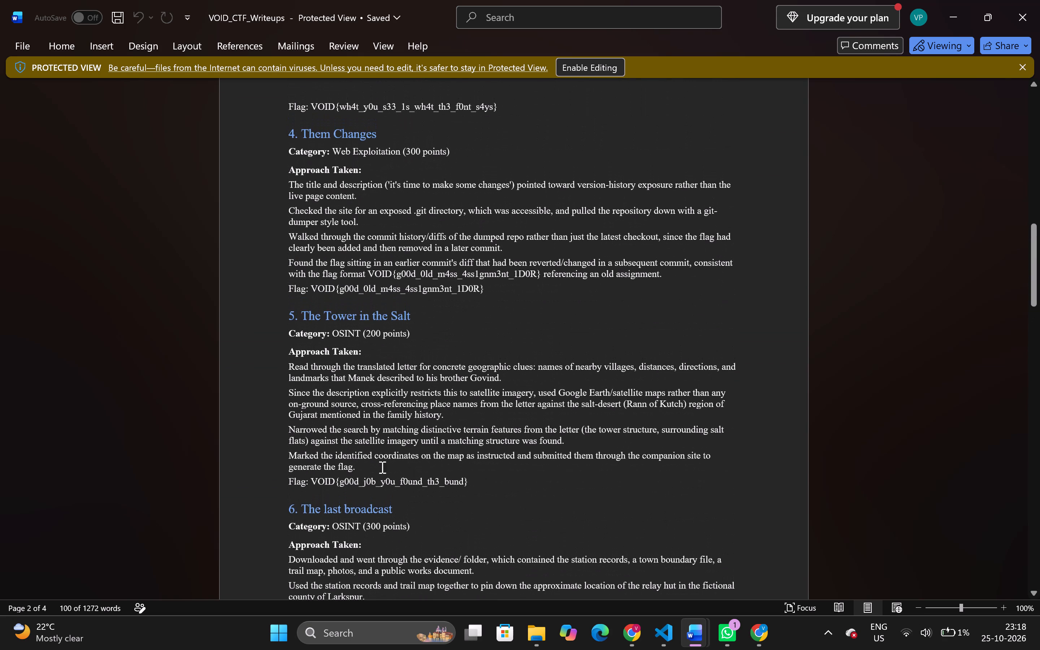
pyautogui.moveTo(354, 464); pyautogui.dragTo(287, 323)
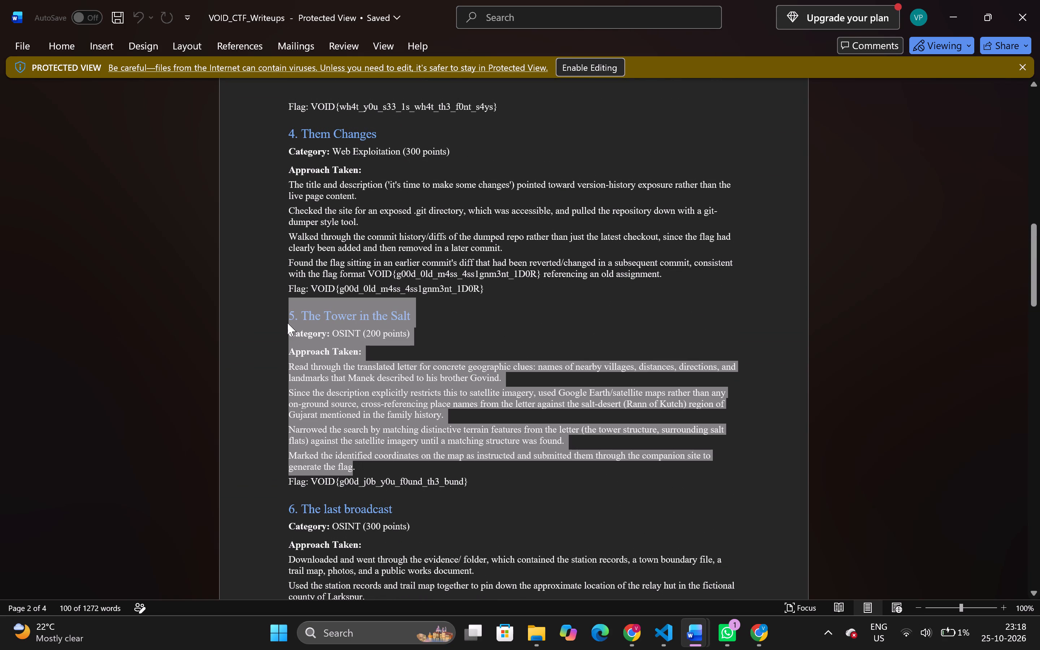
pyautogui.hotkey('ctrl', 'c')
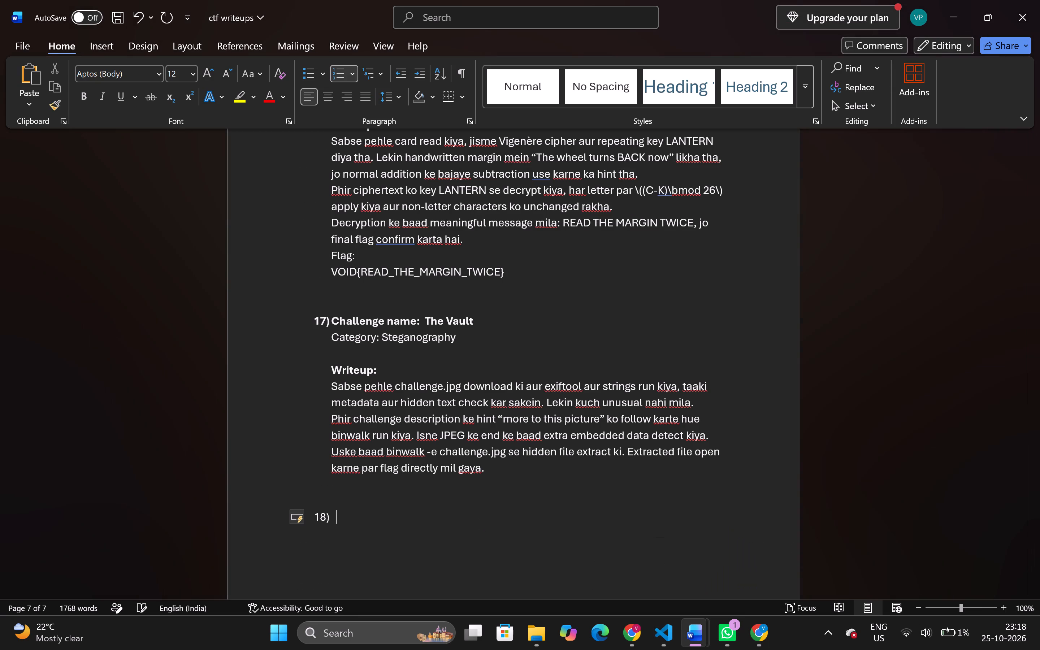
pyautogui.press('Return')
pyautogui.press('Return')
pyautogui.hotkey('ctrl', 'b')
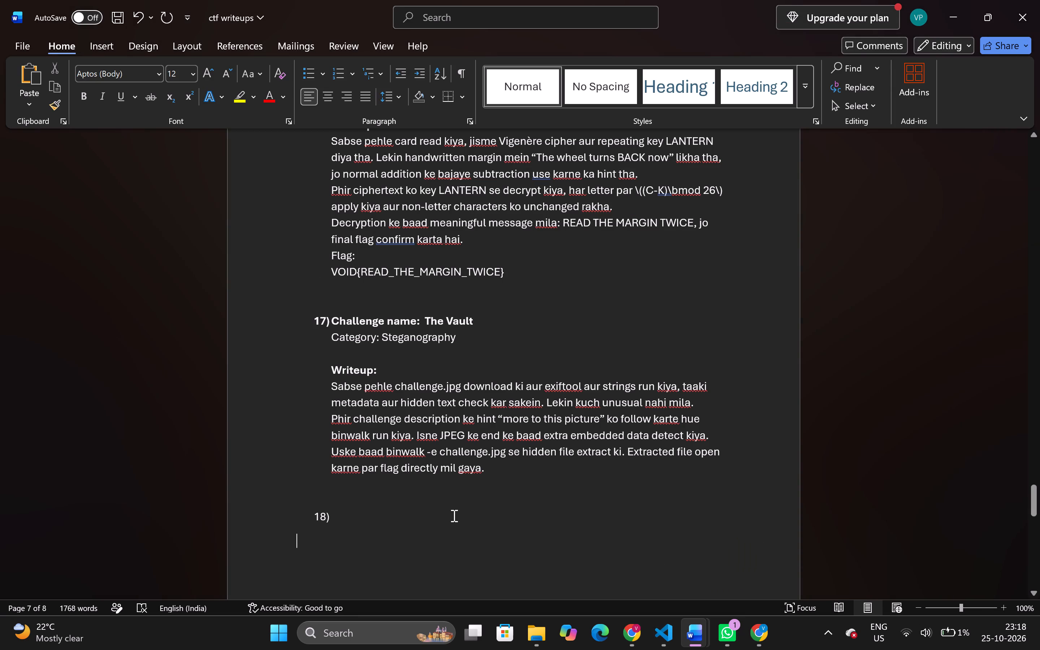
pyautogui.hotkey('ctrl', 'v')
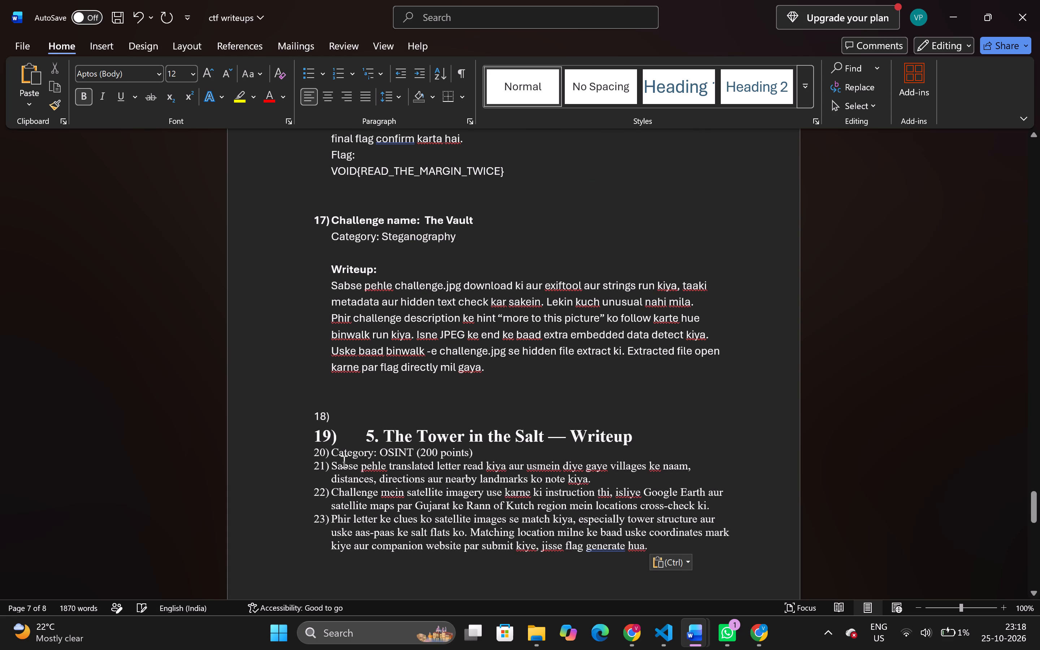
# Remove the "5." prefix and the list number from the pasted title The Tower in the Salt — Writeup.
pyautogui.moveTo(383, 434); pyautogui.dragTo(343, 439)
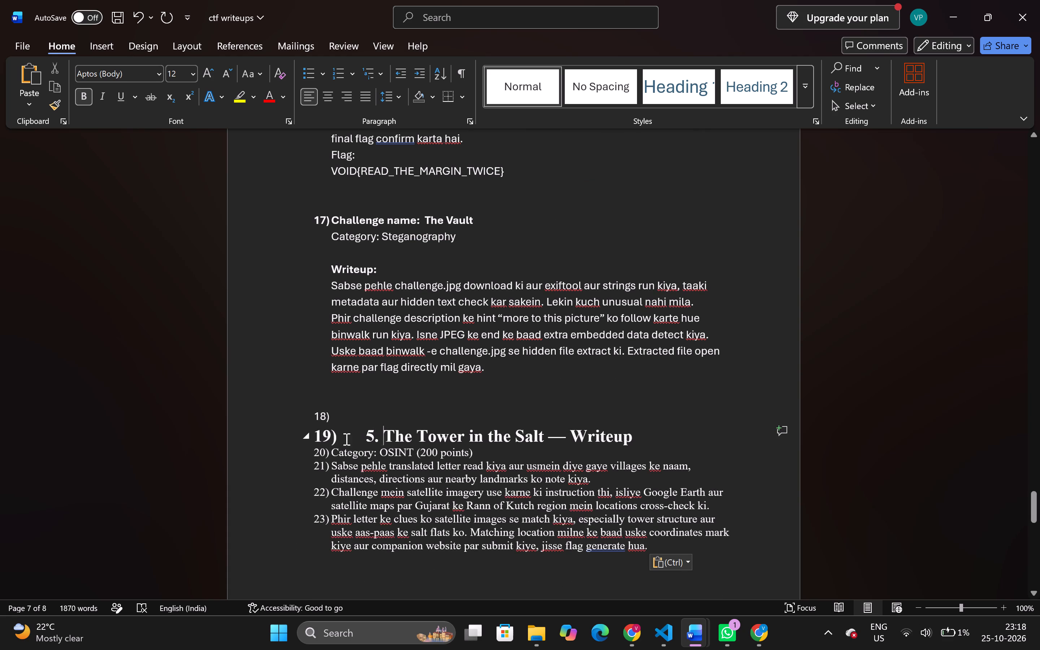
pyautogui.moveTo(343, 439); pyautogui.dragTo(302, 437)
pyautogui.press('BackSpace')
pyautogui.press('BackSpace')
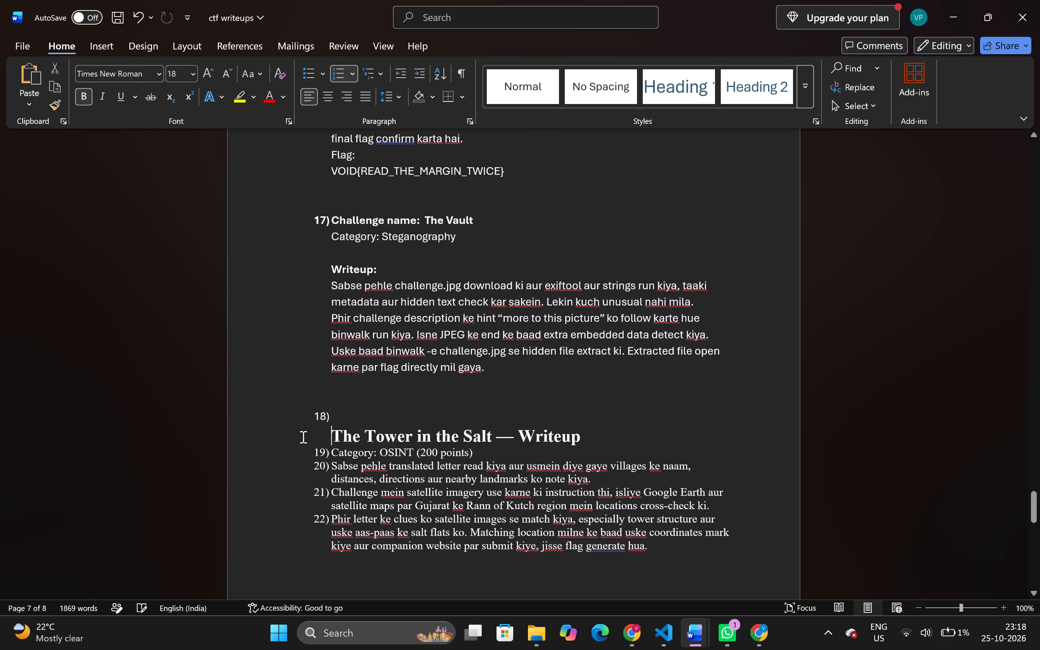
pyautogui.press('BackSpace')
# Remove the list numbers from the pasted category line and the three writeup paragraphs below it.
pyautogui.click(326, 482)
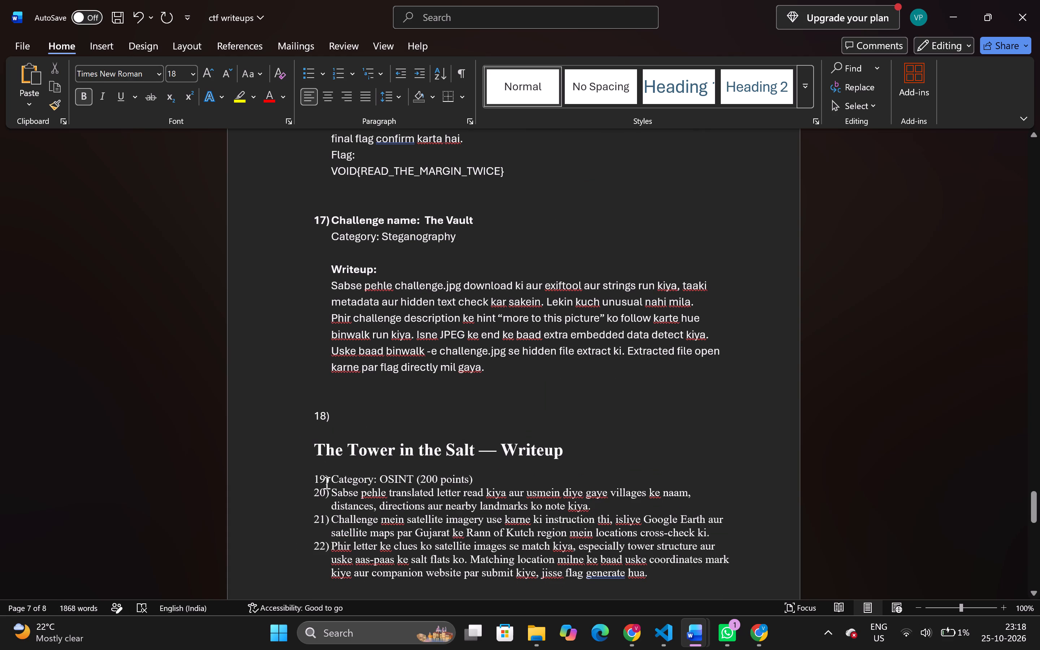
pyautogui.press('BackSpace')
pyautogui.click(330, 506)
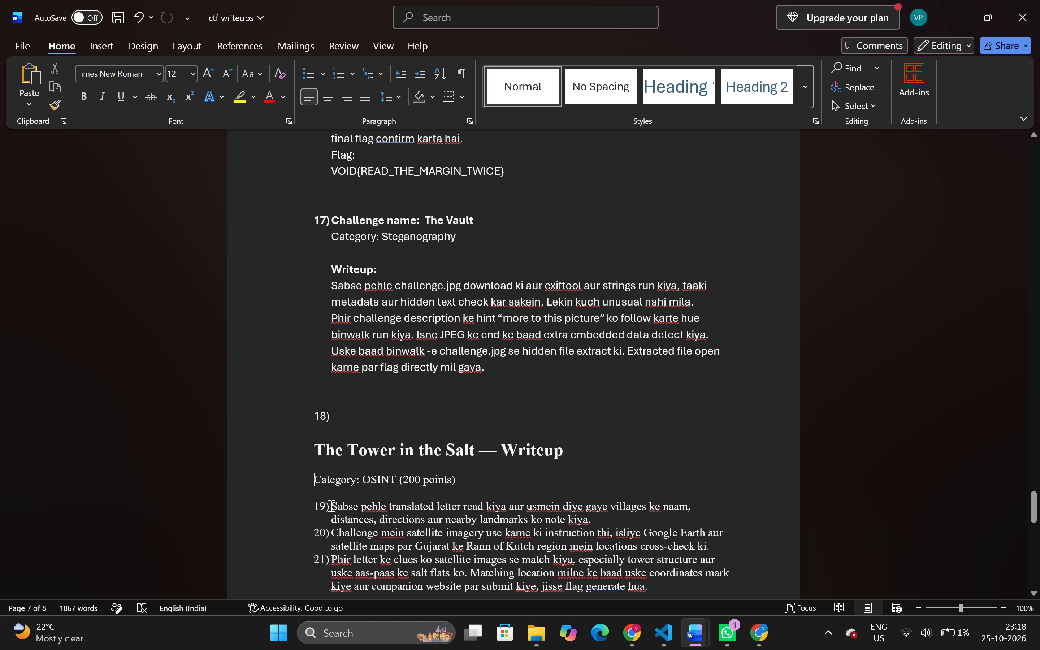
pyautogui.press('BackSpace')
pyautogui.click(325, 531)
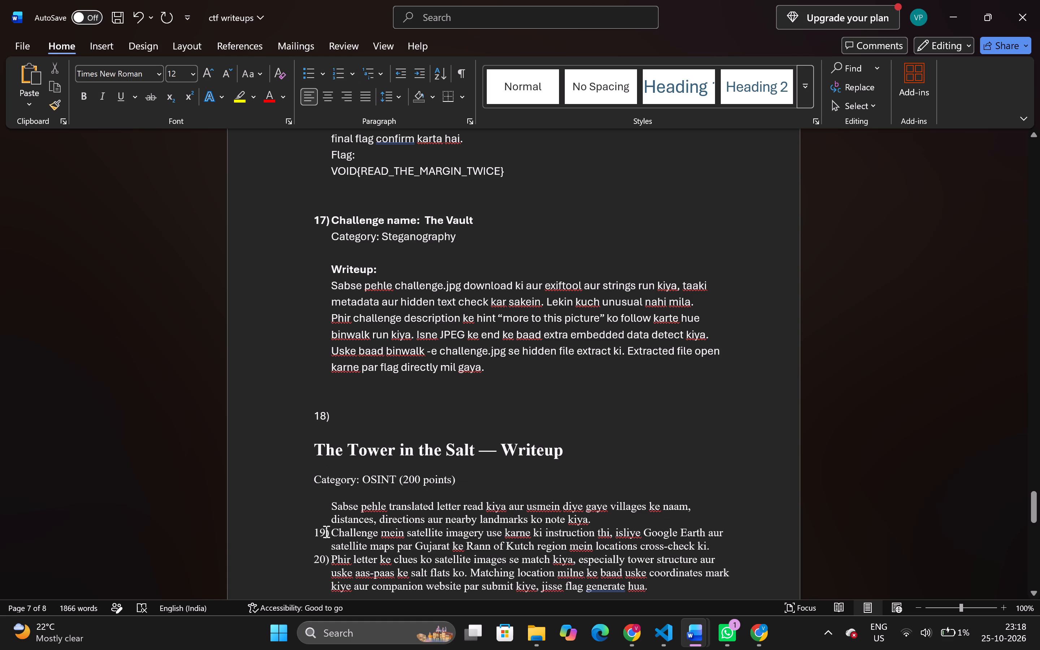
pyautogui.press('BackSpace')
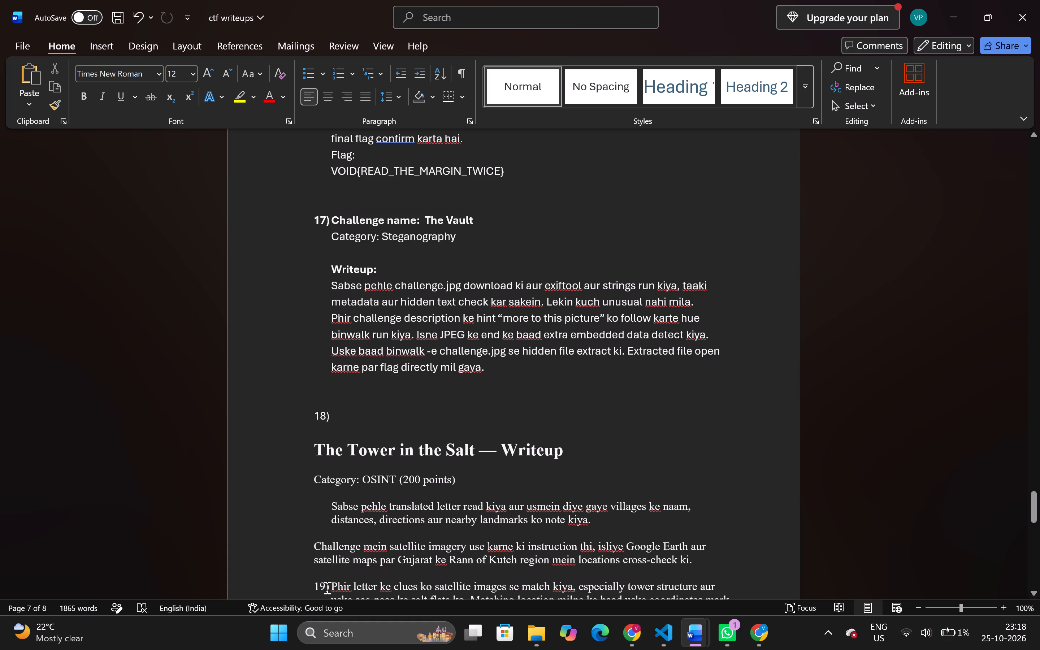
pyautogui.click(326, 588)
pyautogui.press('BackSpace')
pyautogui.scroll(-1, 326, 588)
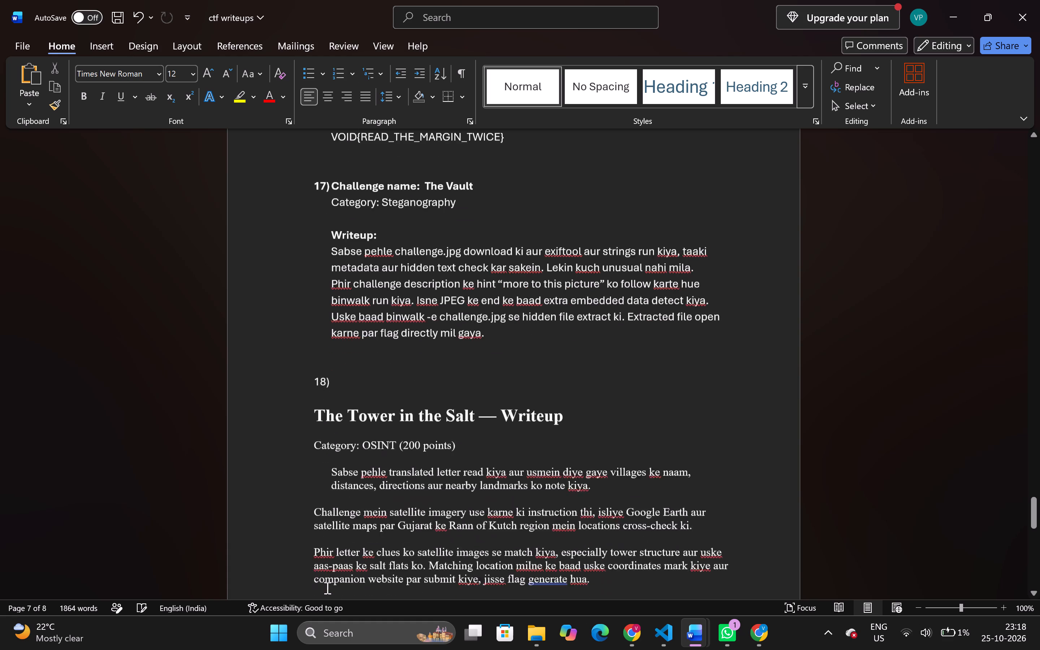
pyautogui.scroll(-1, 326, 588)
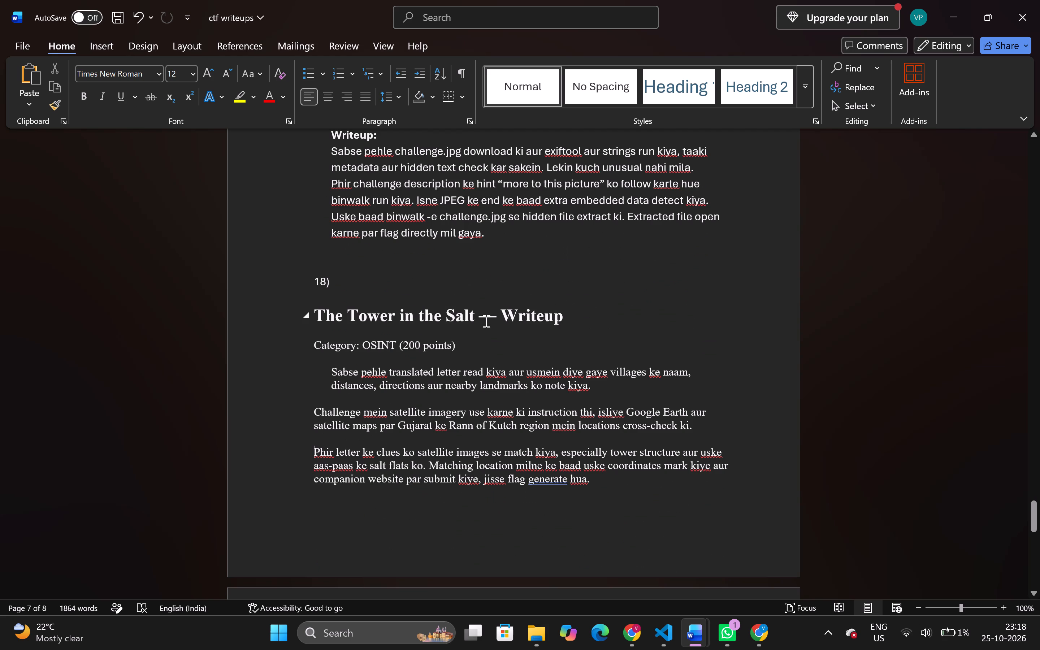
# Move the word Writeup out of the title onto its own line between the category line and the first paragraph.
pyautogui.moveTo(474, 315); pyautogui.dragTo(563, 315)
pyautogui.click(563, 315)
pyautogui.moveTo(564, 316); pyautogui.dragTo(503, 310)
pyautogui.hotkey('ctrl', 'x')
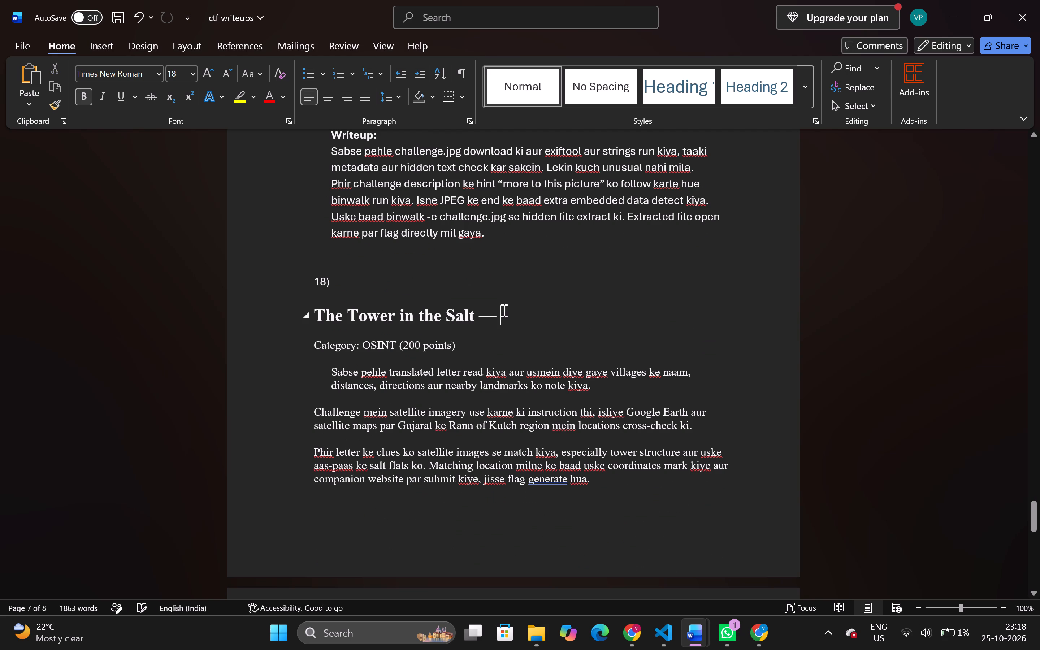
pyautogui.click(459, 346)
pyautogui.press('Return')
pyautogui.press('Return')
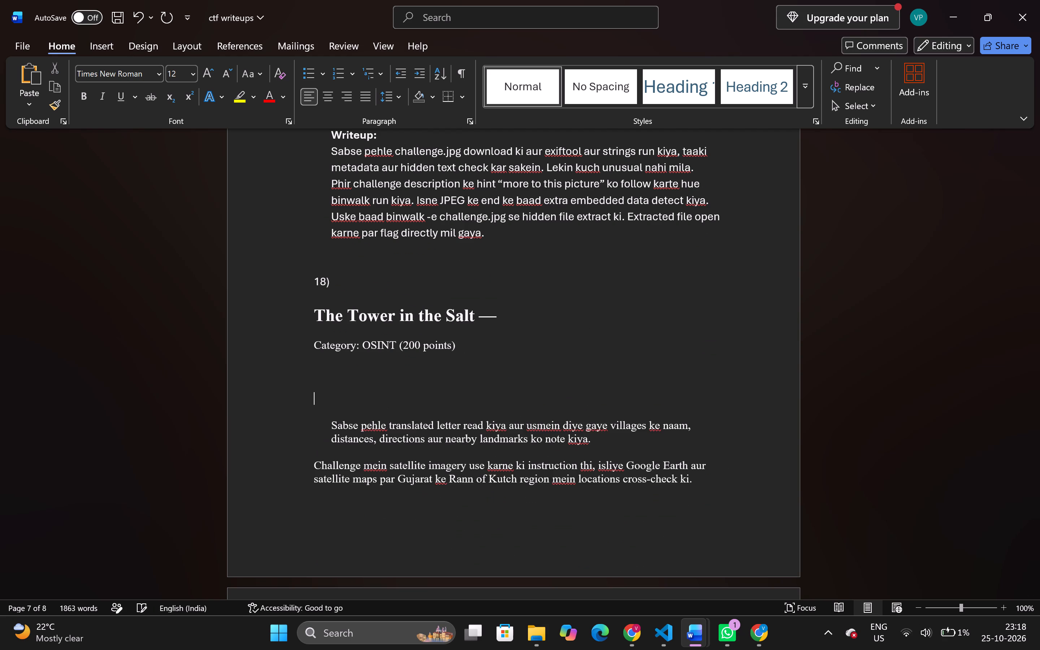
pyautogui.hotkey('ctrl', 'v')
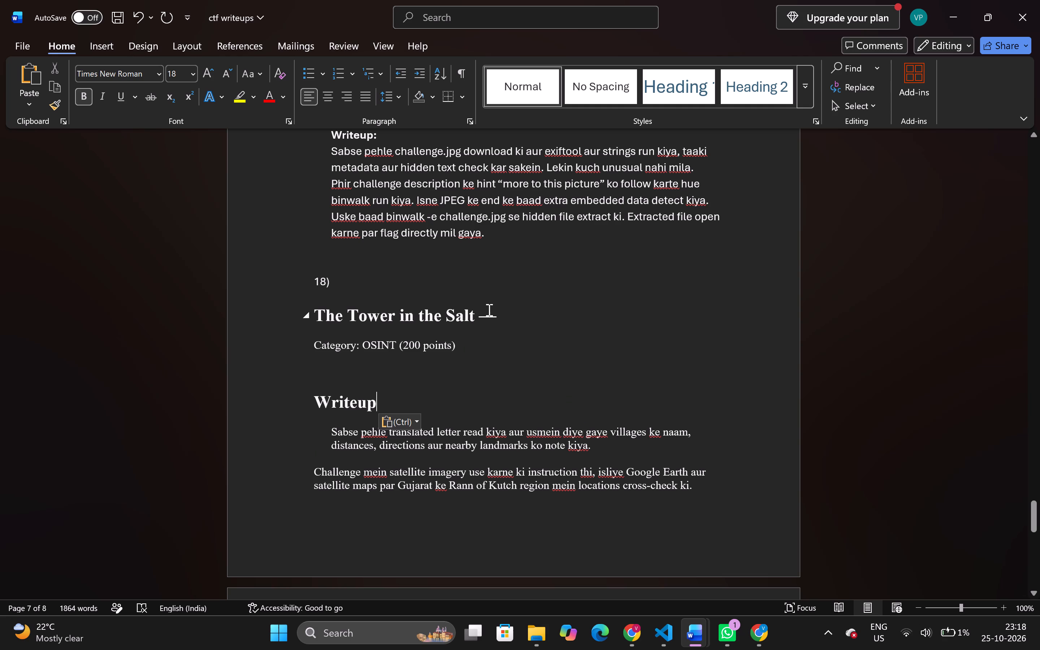
# Delete the trailing dash from the title The Tower in the Salt and reduce the title to 12 pt.
pyautogui.click(508, 317)
pyautogui.press('BackSpace')
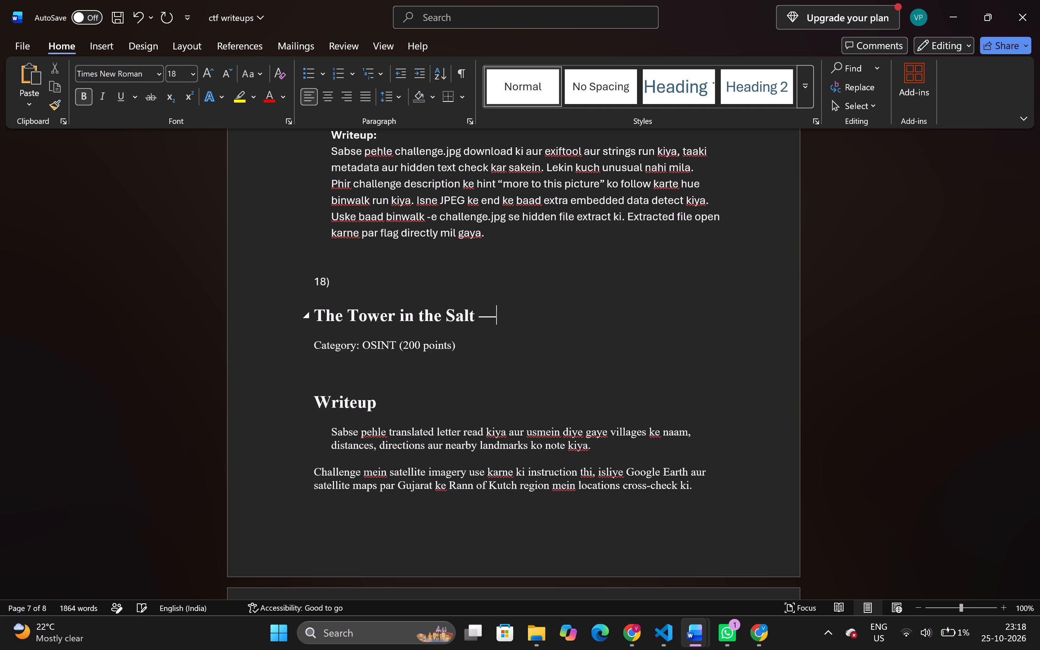
pyautogui.press('BackSpace')
pyautogui.moveTo(478, 316); pyautogui.dragTo(338, 312)
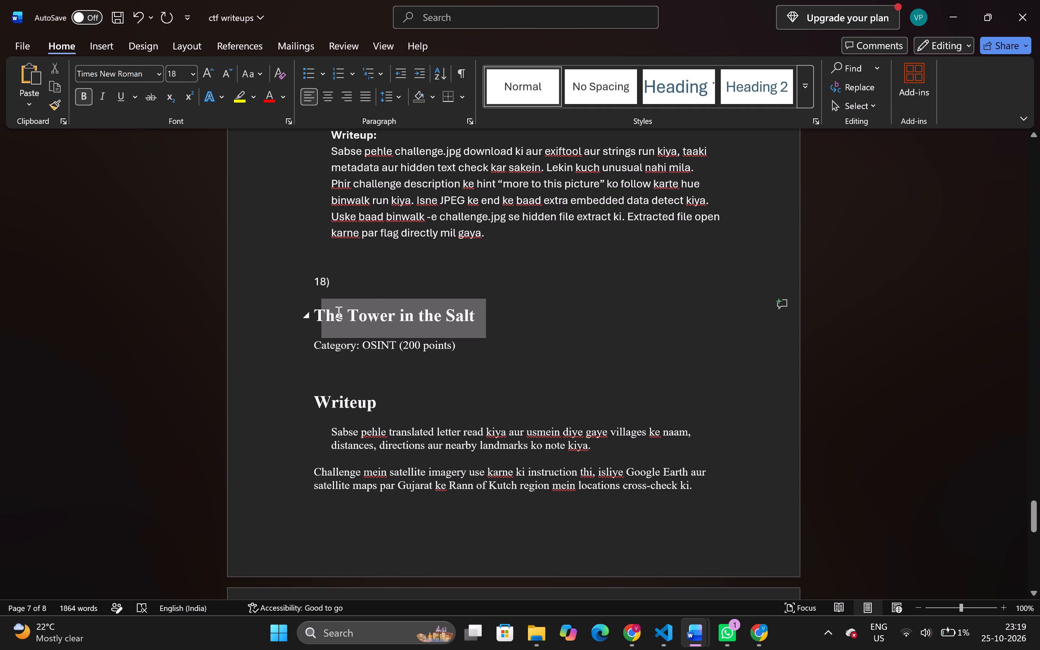
pyautogui.moveTo(338, 312); pyautogui.dragTo(333, 312)
pyautogui.click(468, 270)
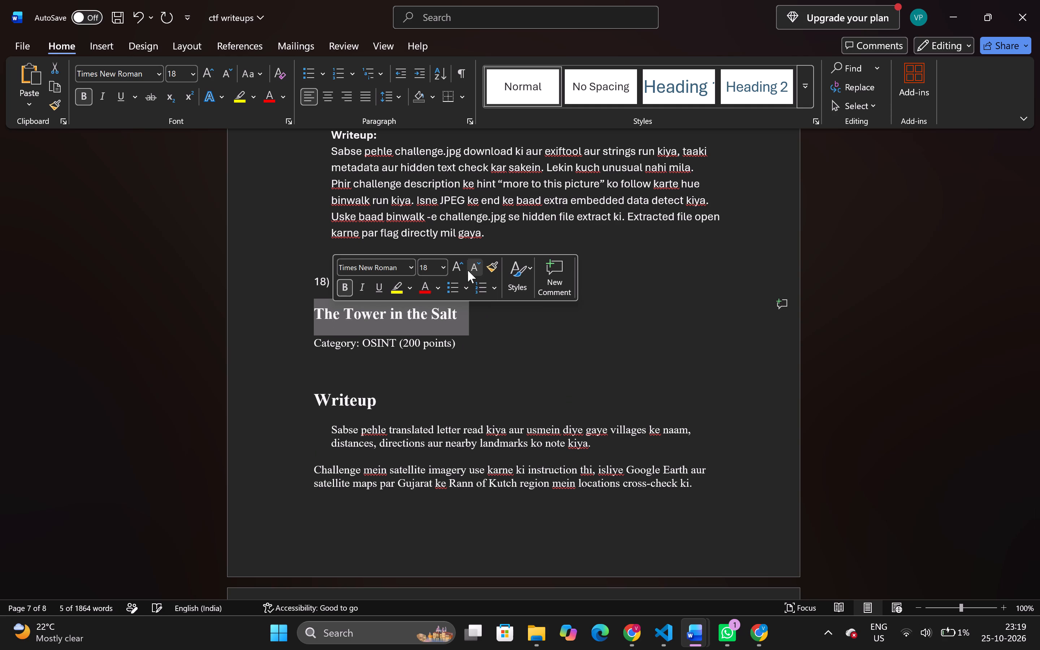
pyautogui.click(468, 270)
pyautogui.click(468, 270)
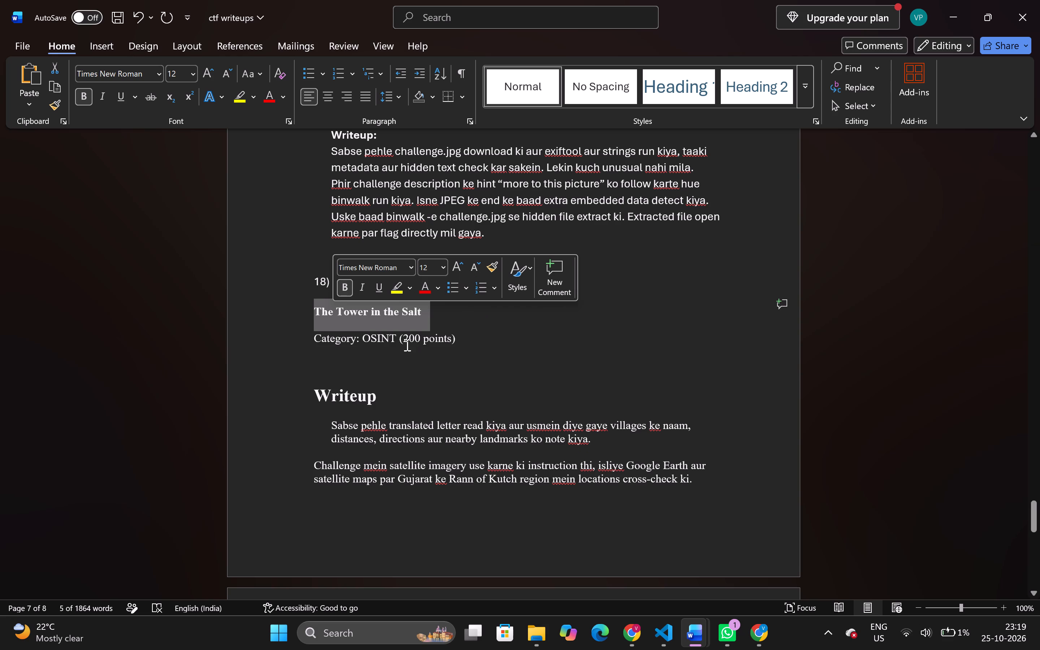
pyautogui.click(361, 348)
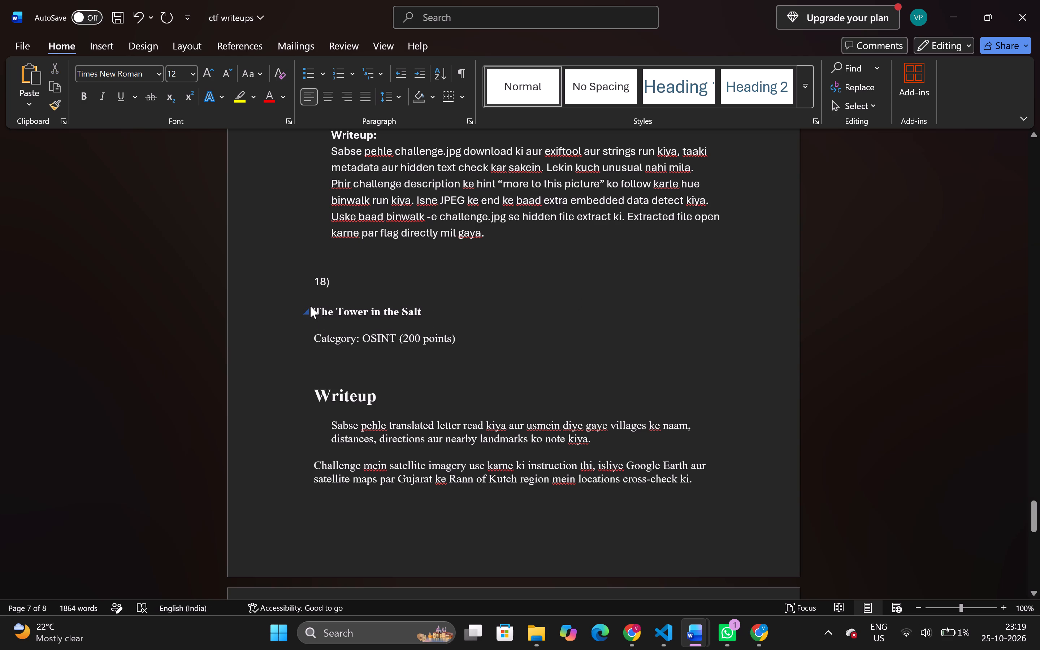
# Join the title onto the 18) line and put "Challenge name:" in front of it.
pyautogui.click(300, 307)
pyautogui.press('BackSpace')
pyautogui.press('BackSpace')
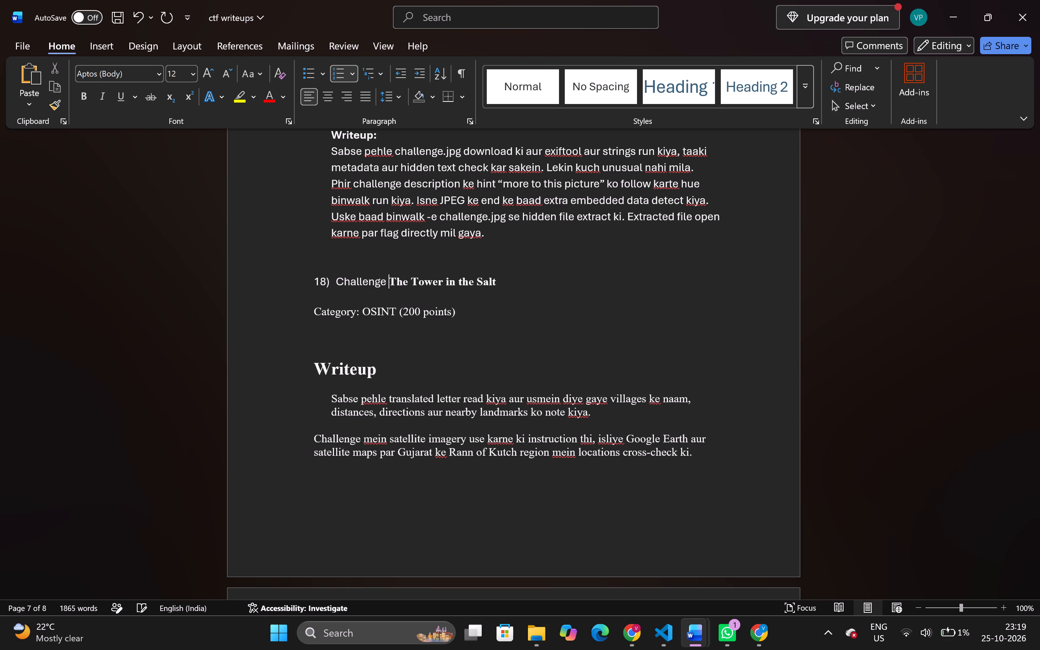
pyautogui.press('v')
pyautogui.press('BackSpace')
pyautogui.write('name:')
pyautogui.press('space')
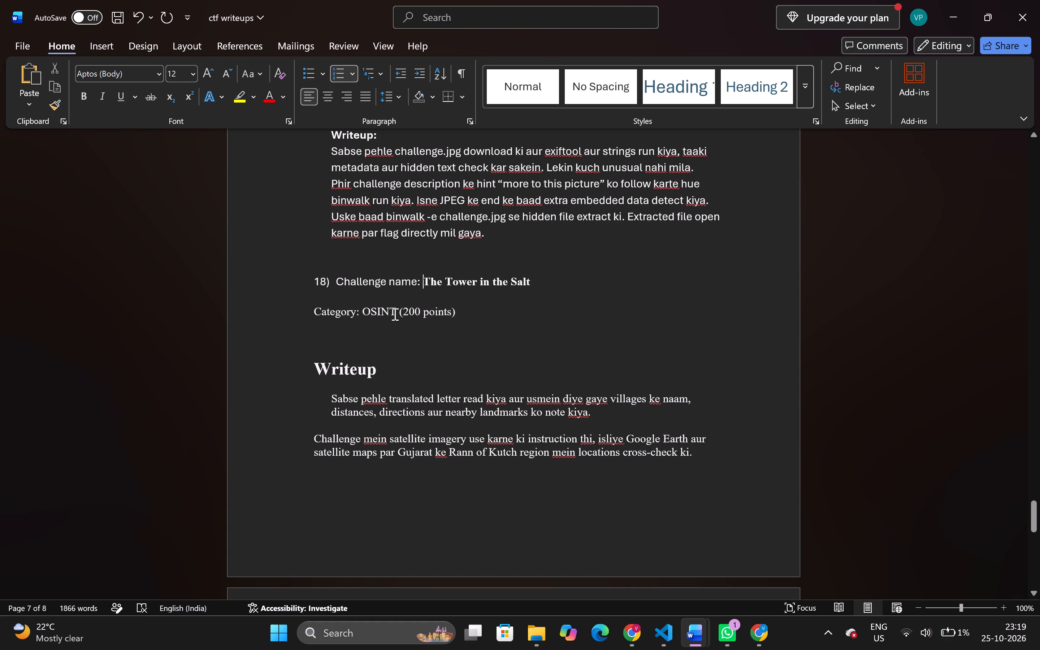
# Delete "(200 points)" from the category line and place the line directly beneath the challenge name, indented and unnumbered.
pyautogui.moveTo(463, 306); pyautogui.dragTo(400, 312)
pyautogui.press('BackSpace')
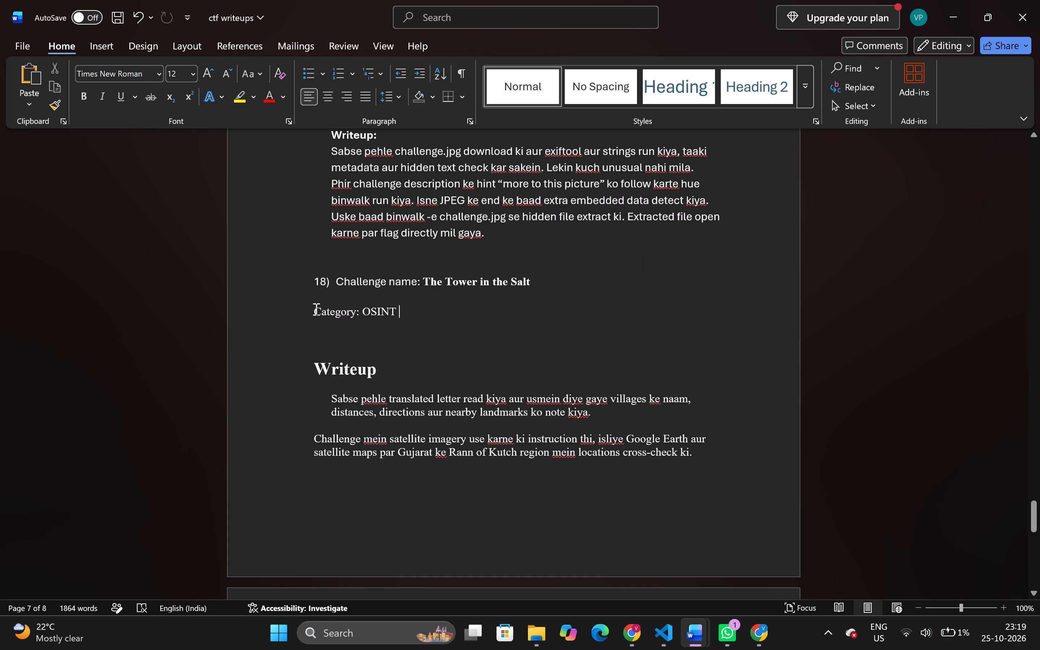
pyautogui.click(314, 308)
pyautogui.press('BackSpace')
pyautogui.press('BackSpace')
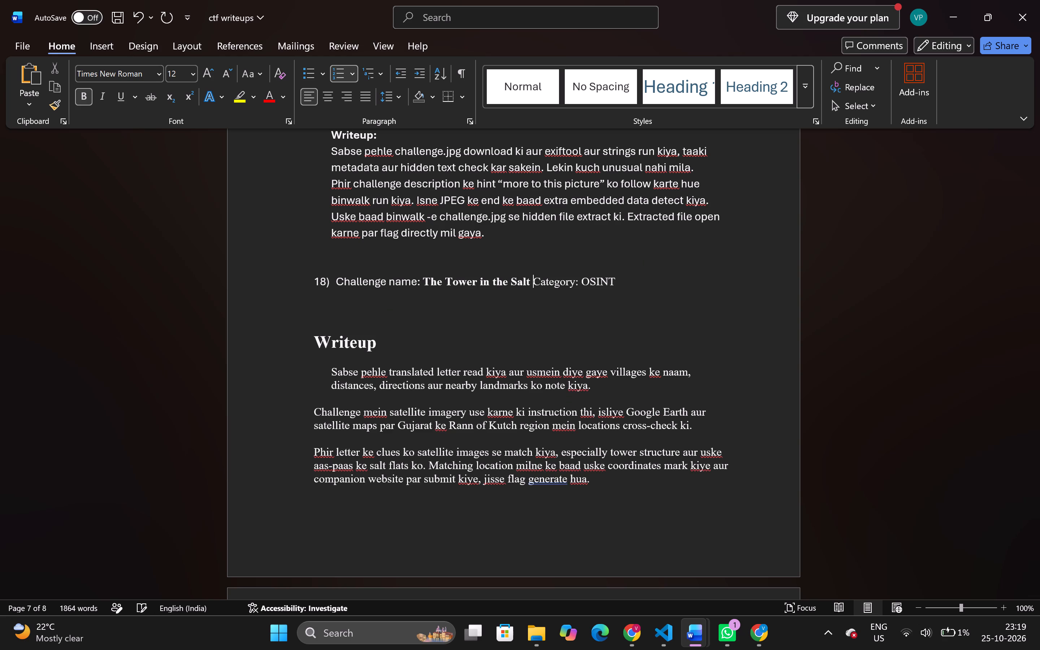
pyautogui.press('Return')
pyautogui.press('BackSpace')
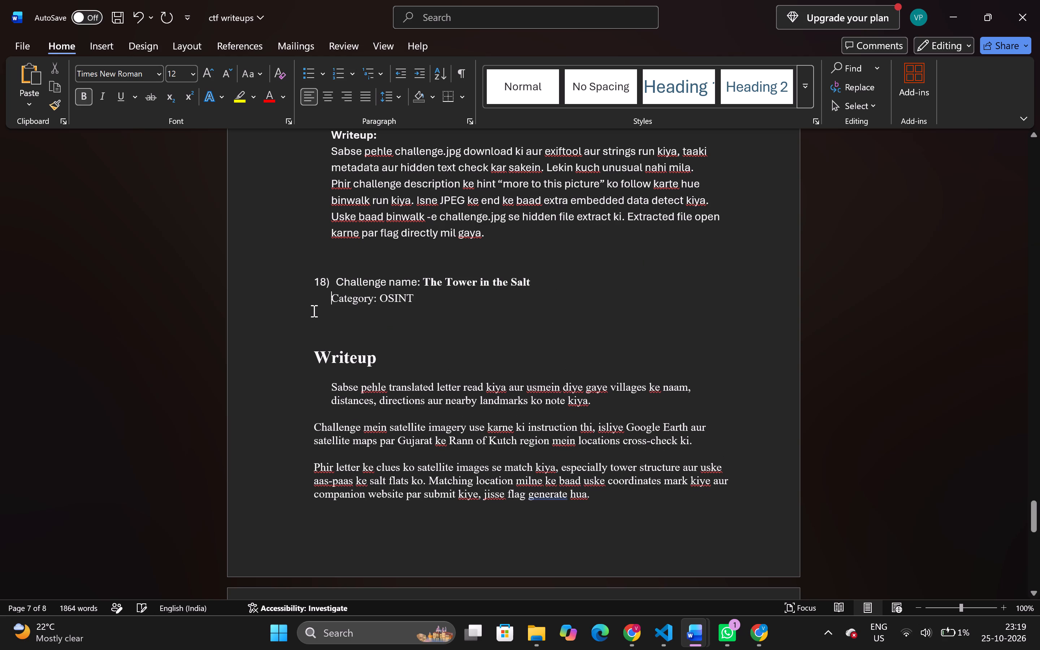
# Align the Writeup heading with the indented category line, leaving one blank line between them.
pyautogui.click(315, 356)
pyautogui.press('BackSpace')
pyautogui.press('BackSpace')
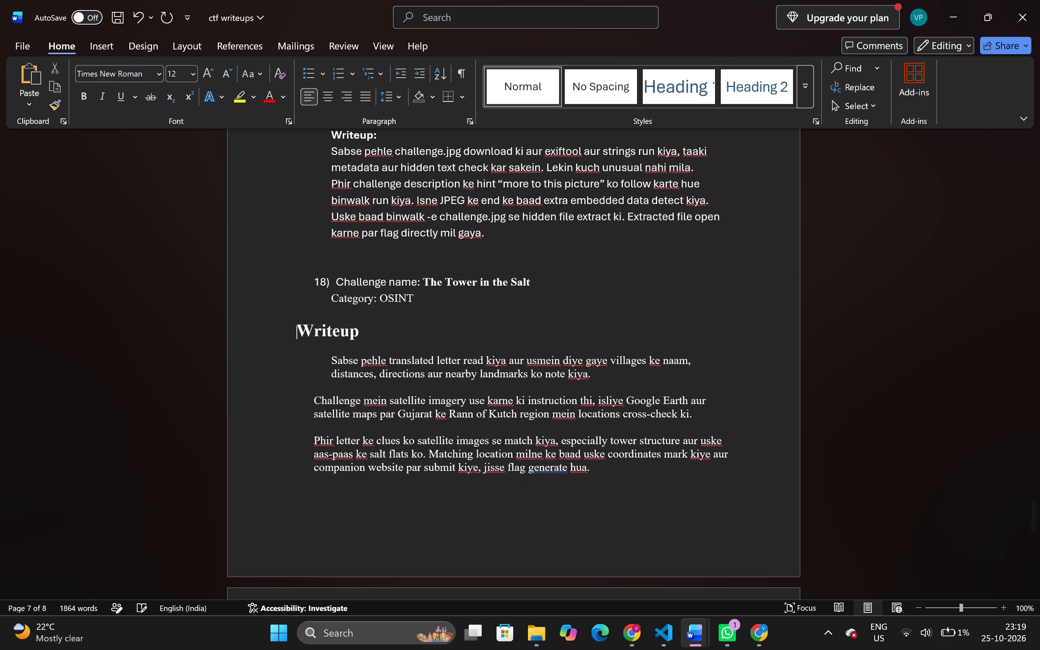
pyautogui.press('BackSpace')
pyautogui.press('Return')
pyautogui.press('Return')
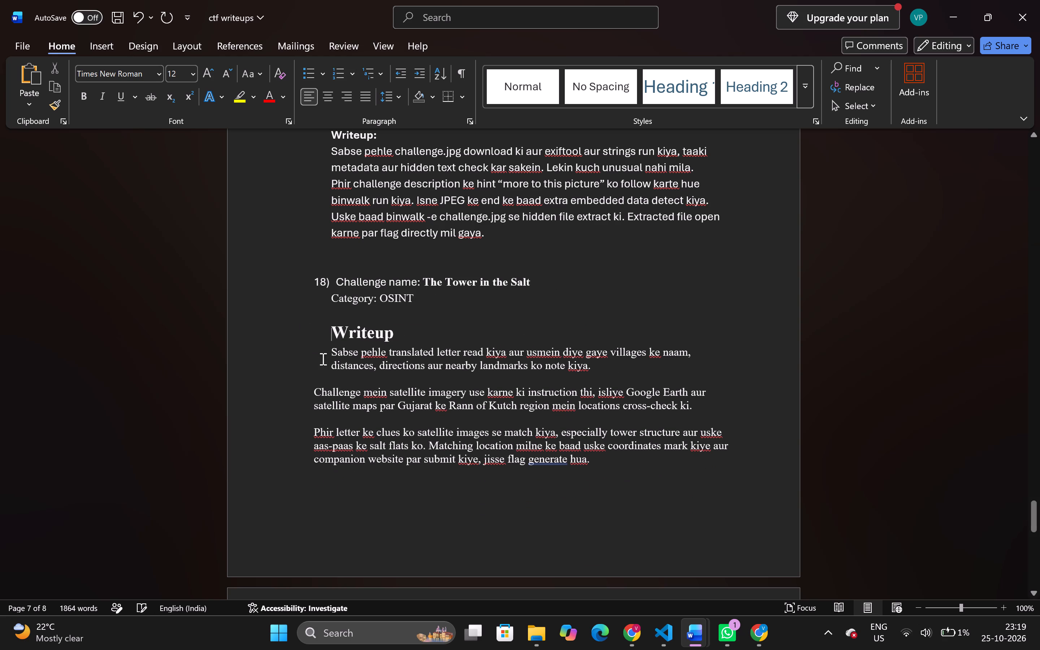
# Reduce the Writeup heading to 12 pt and add a colon after it.
pyautogui.moveTo(396, 334); pyautogui.dragTo(329, 326)
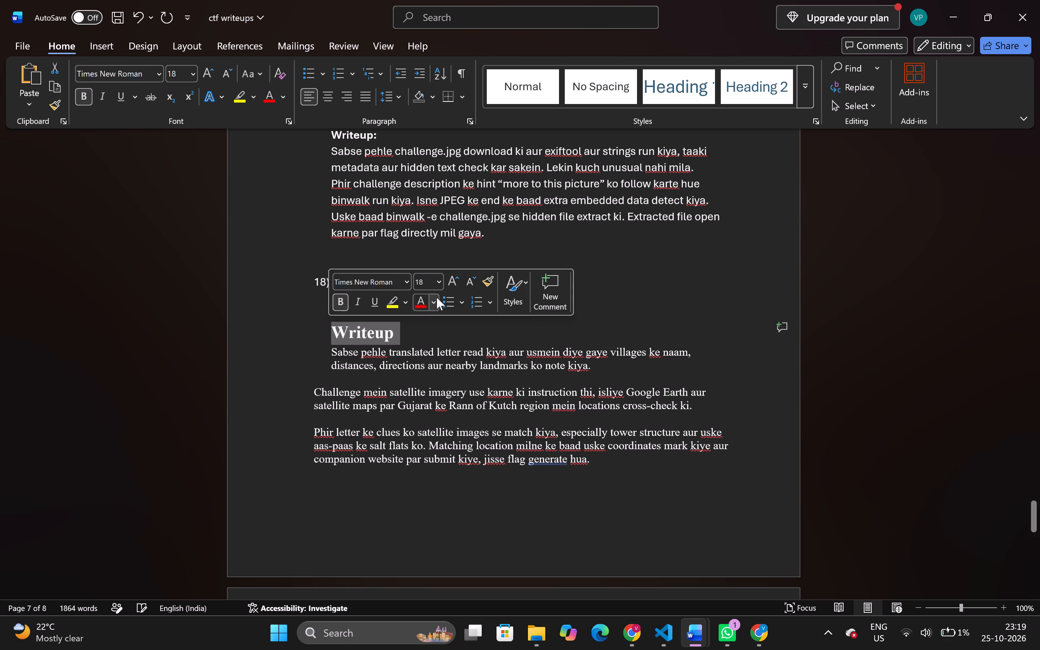
pyautogui.doubleClick(467, 281)
pyautogui.click(467, 281)
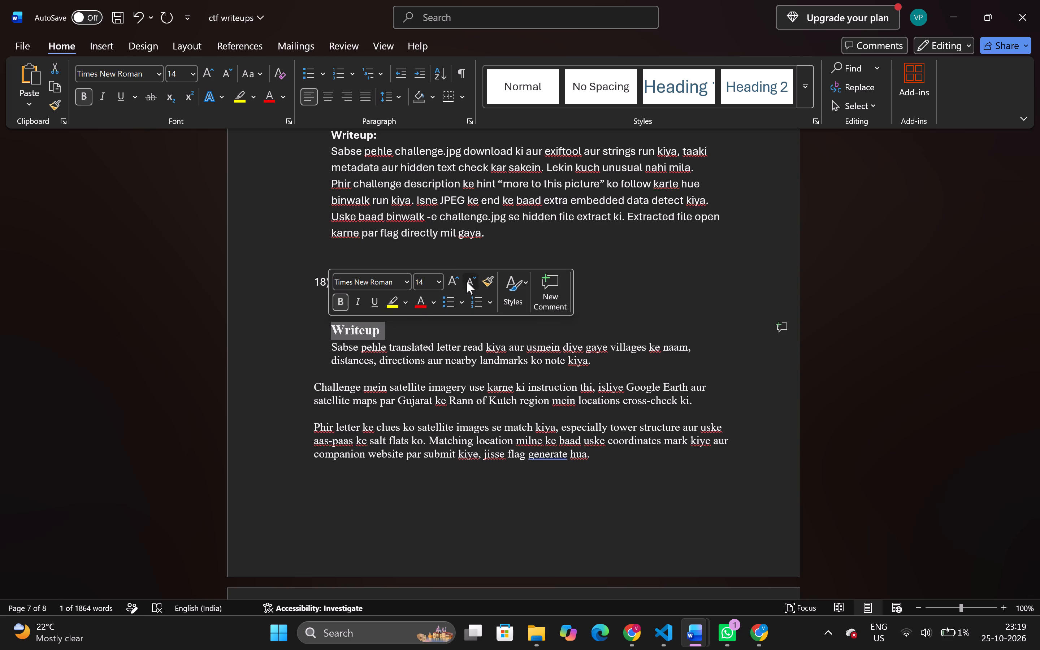
pyautogui.click(388, 329)
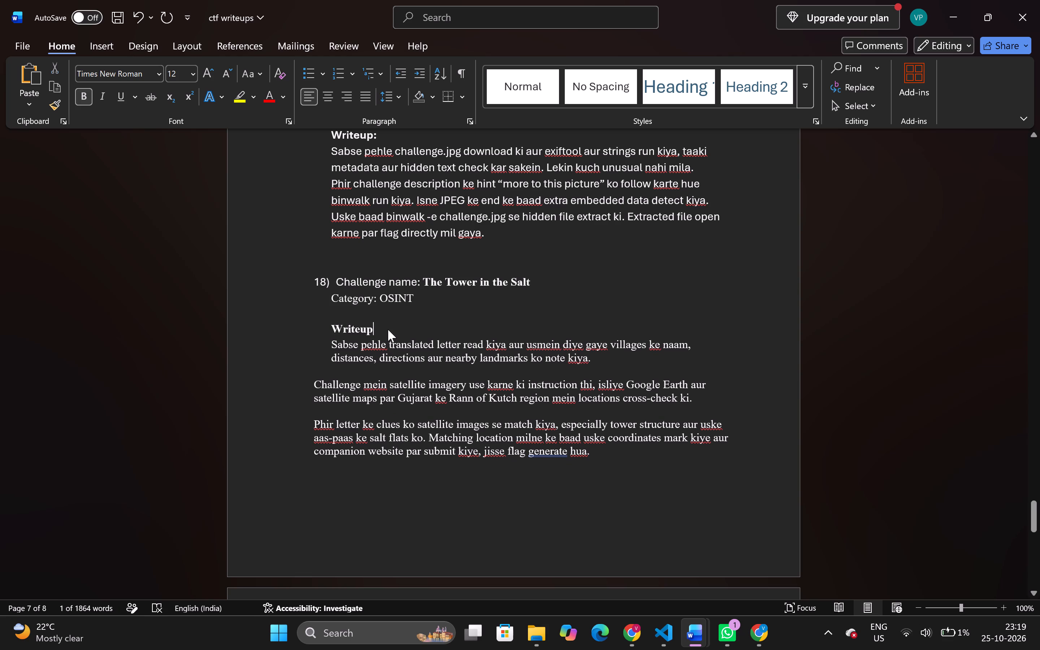
pyautogui.hotkey('shift', ':')
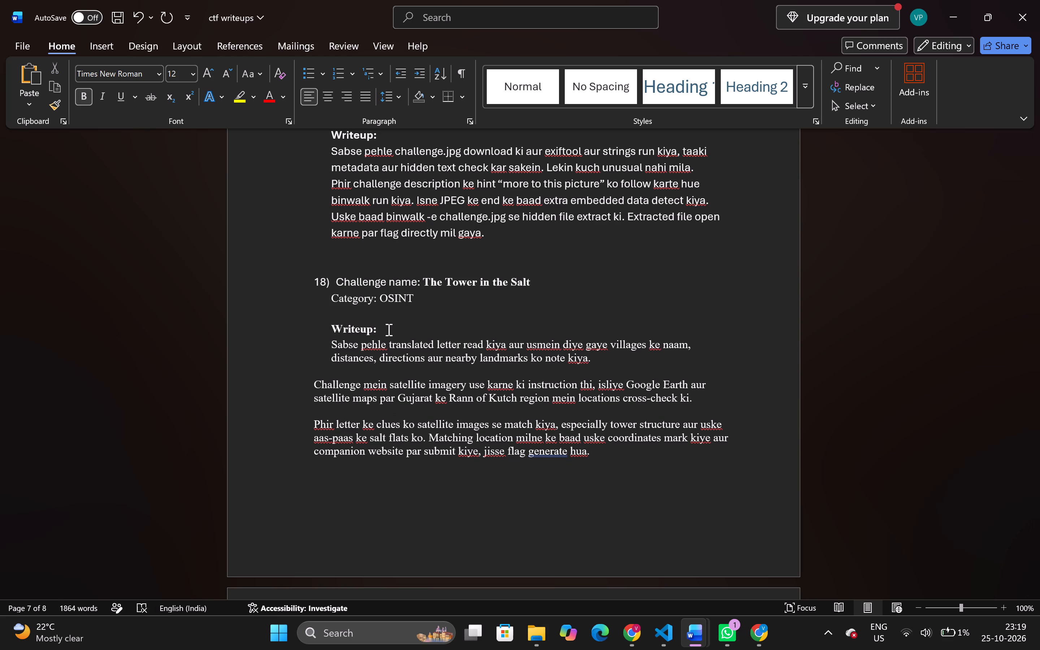
# Merge the three Tower in the Salt writeup paragraphs into one indented paragraph, with spaces between the joined sentences.
pyautogui.click(311, 386)
pyautogui.press('BackSpace')
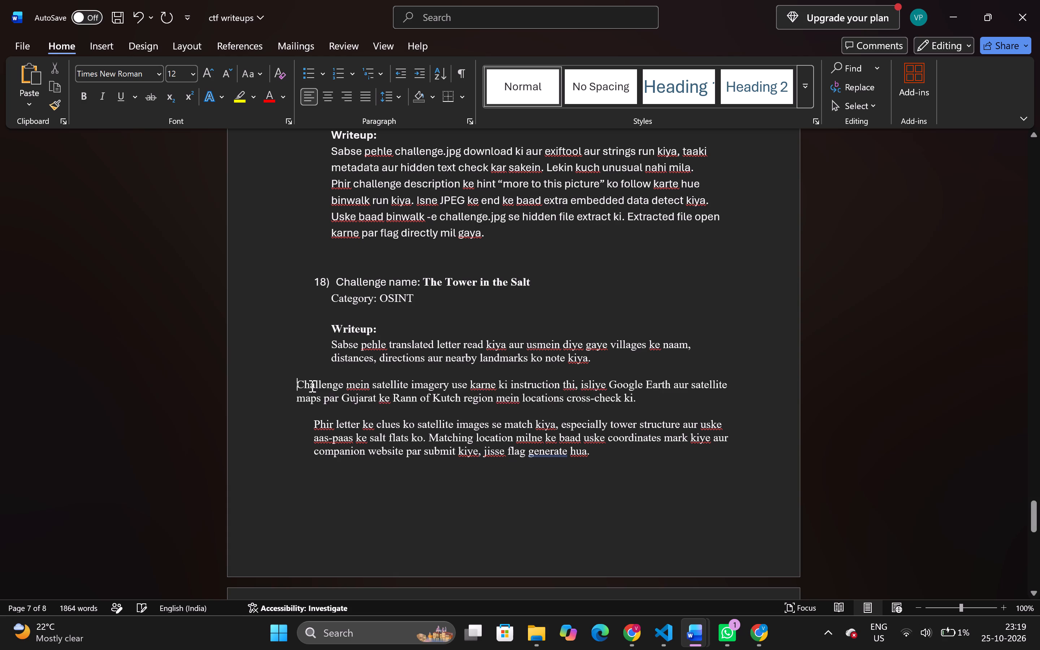
pyautogui.press('BackSpace')
pyautogui.press('space')
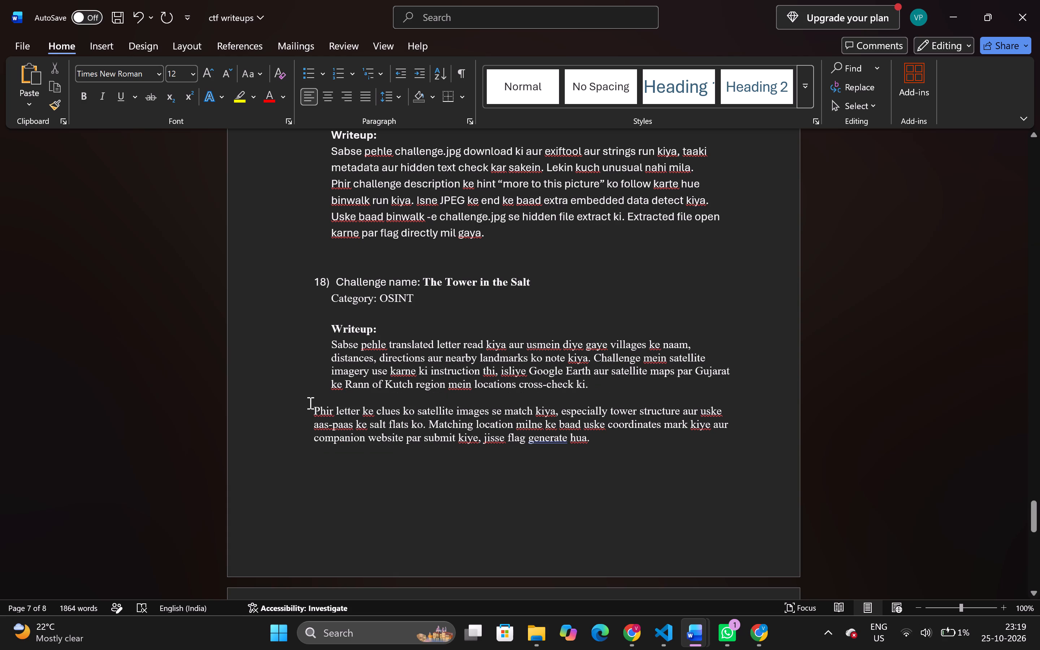
pyautogui.click(312, 410)
pyautogui.press('BackSpace')
pyautogui.press('BackSpace')
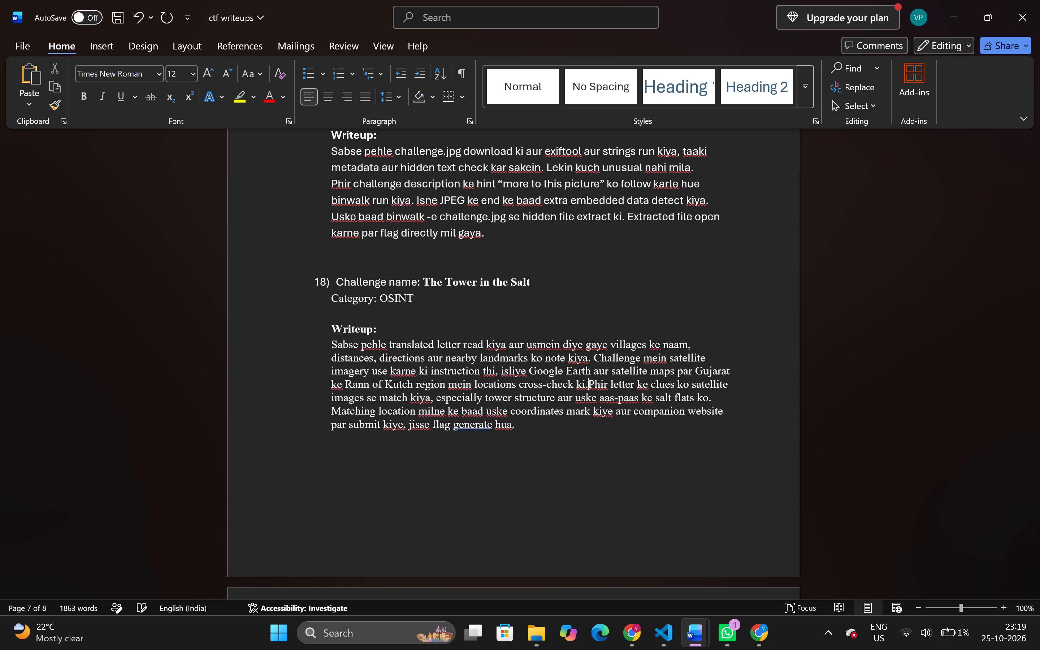
pyautogui.press('space')
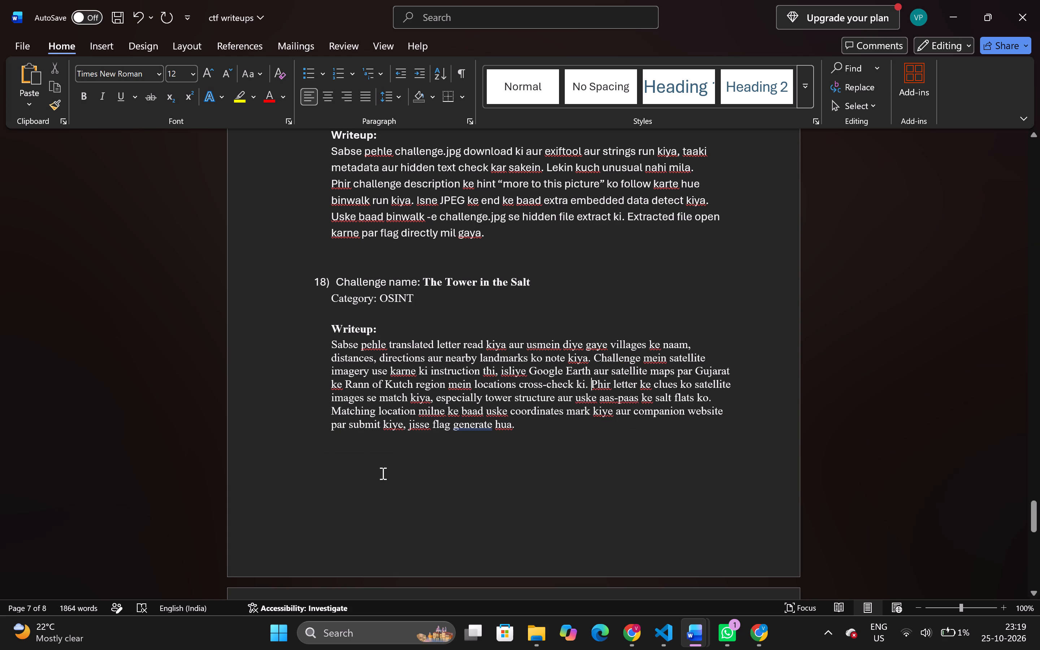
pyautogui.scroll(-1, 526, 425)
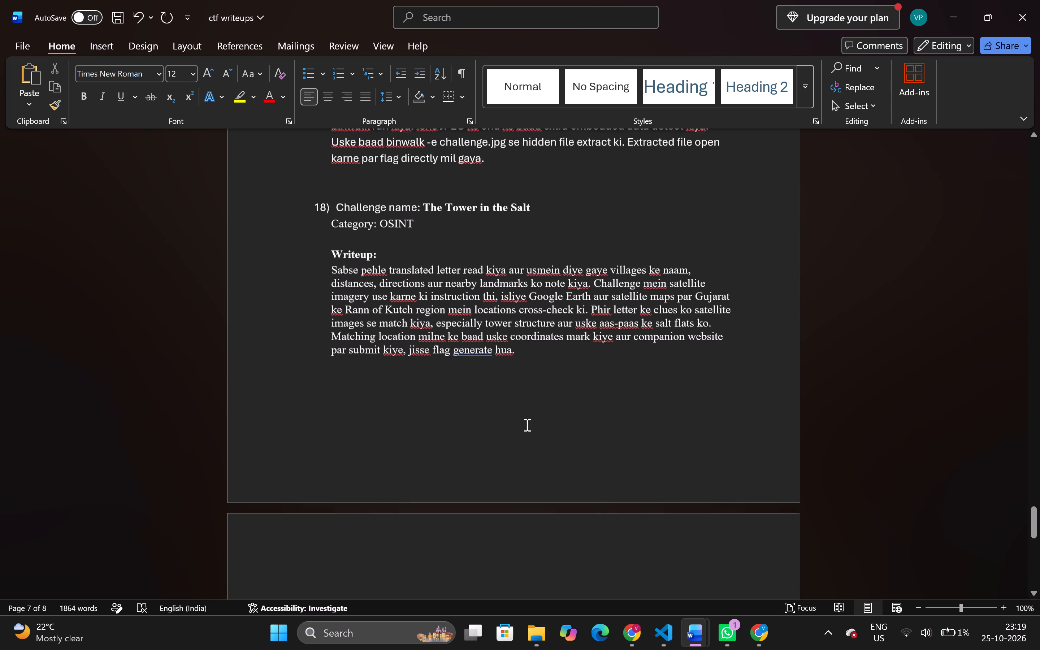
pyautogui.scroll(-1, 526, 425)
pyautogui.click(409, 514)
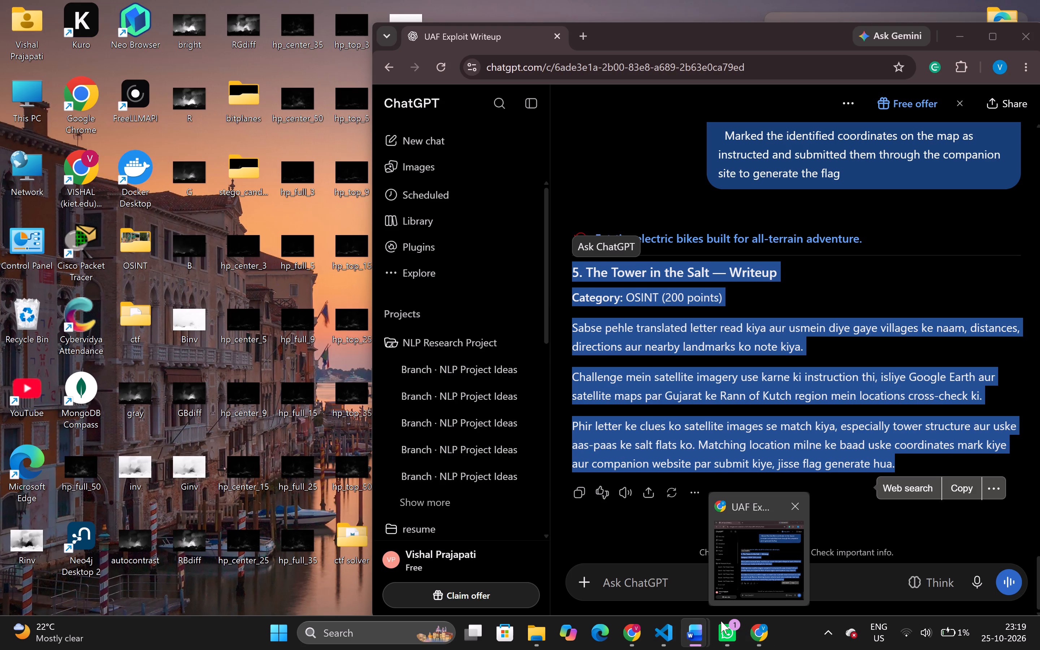
pyautogui.click(614, 575)
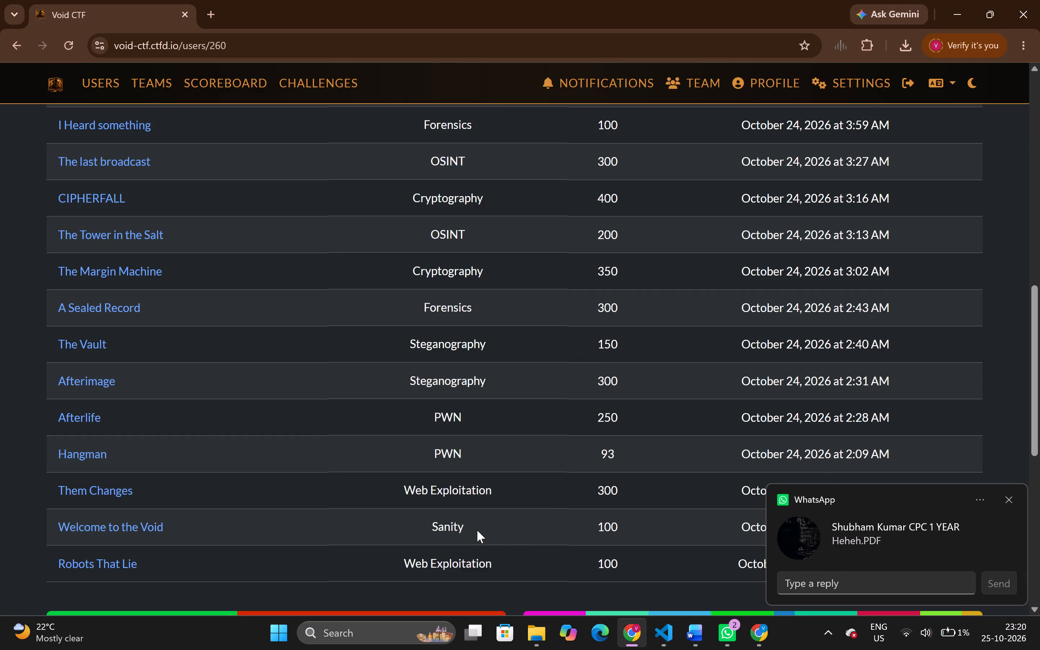
pyautogui.scroll(2, 477, 530)
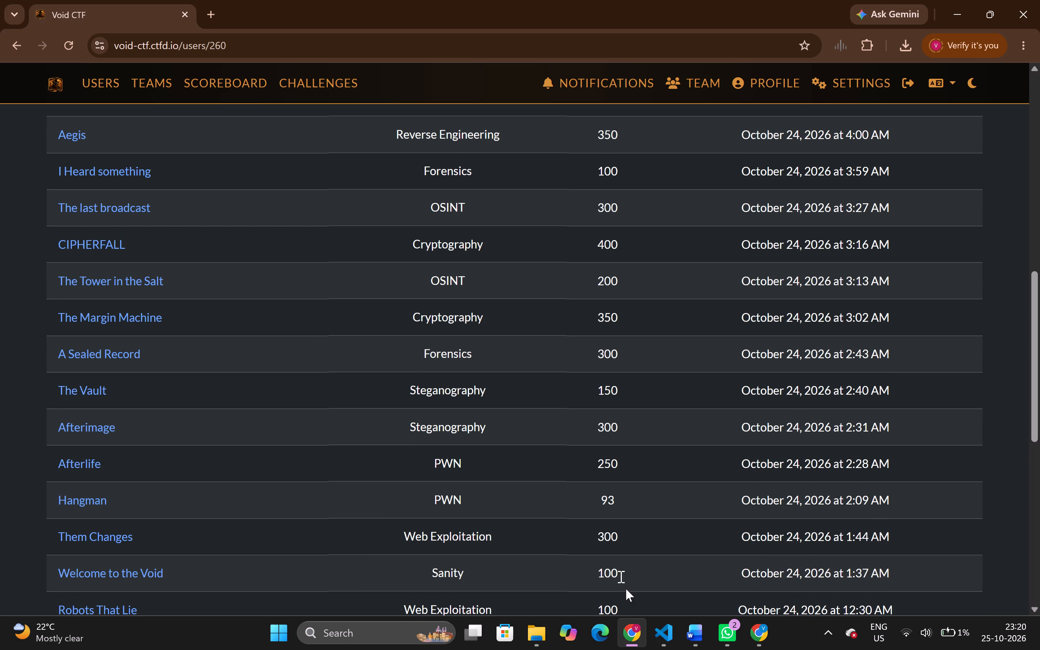
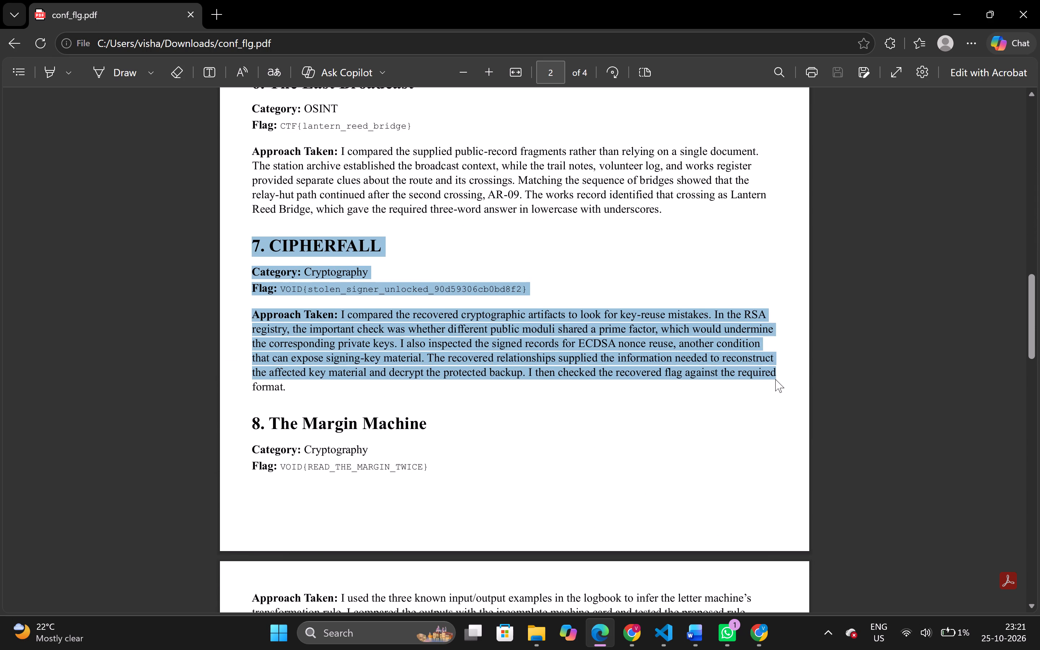
pyautogui.click(291, 389)
pyautogui.moveTo(291, 389); pyautogui.dragTo(262, 251)
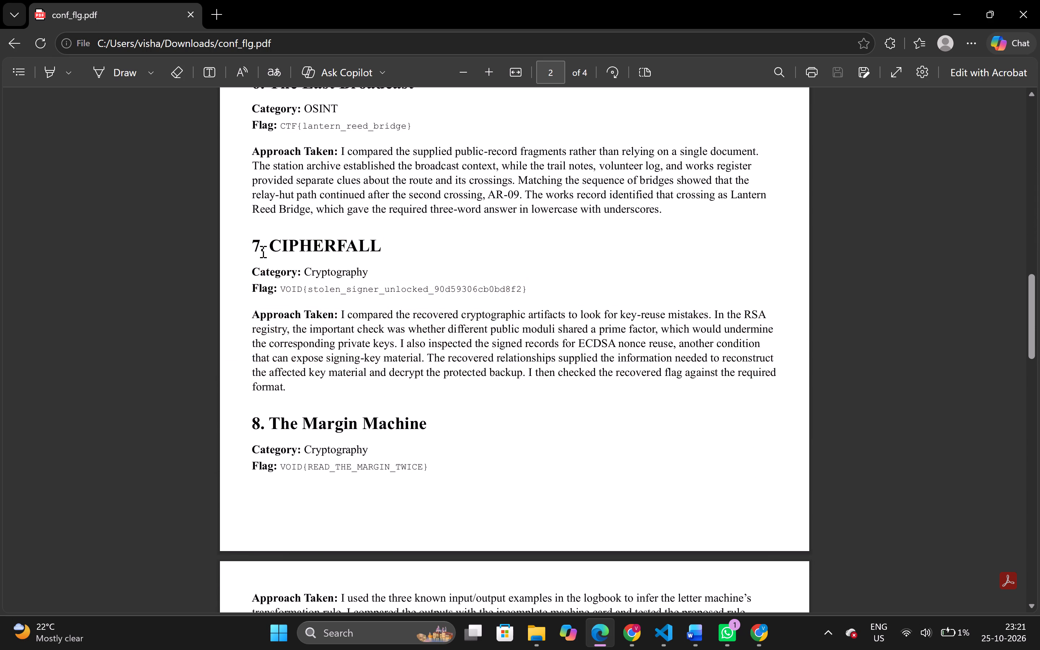
pyautogui.moveTo(262, 251); pyautogui.dragTo(251, 237)
pyautogui.moveTo(251, 237); pyautogui.dragTo(296, 391)
pyautogui.hotkey('ctrl', 'c')
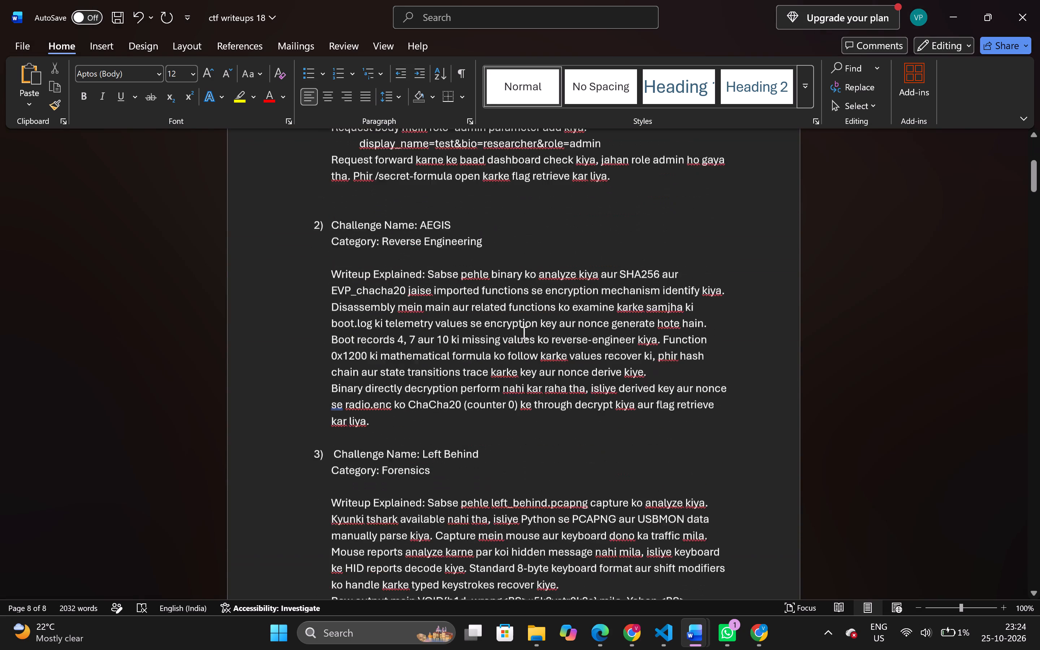
pyautogui.hotkey('ctrl', 'f')
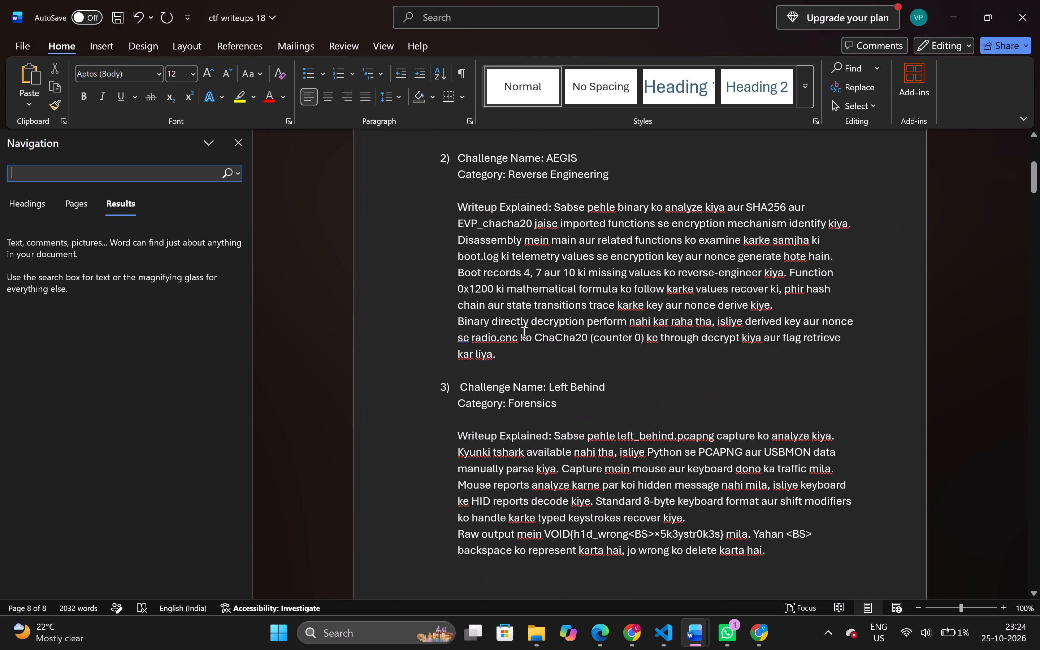
pyautogui.write('i ha')
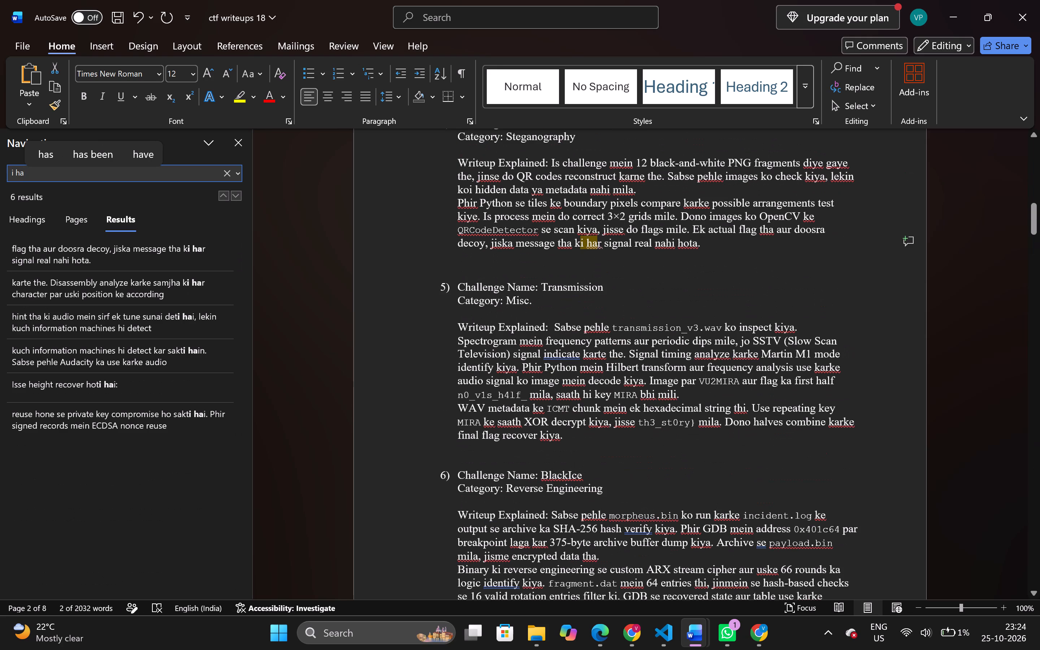
pyautogui.press('BackSpace')
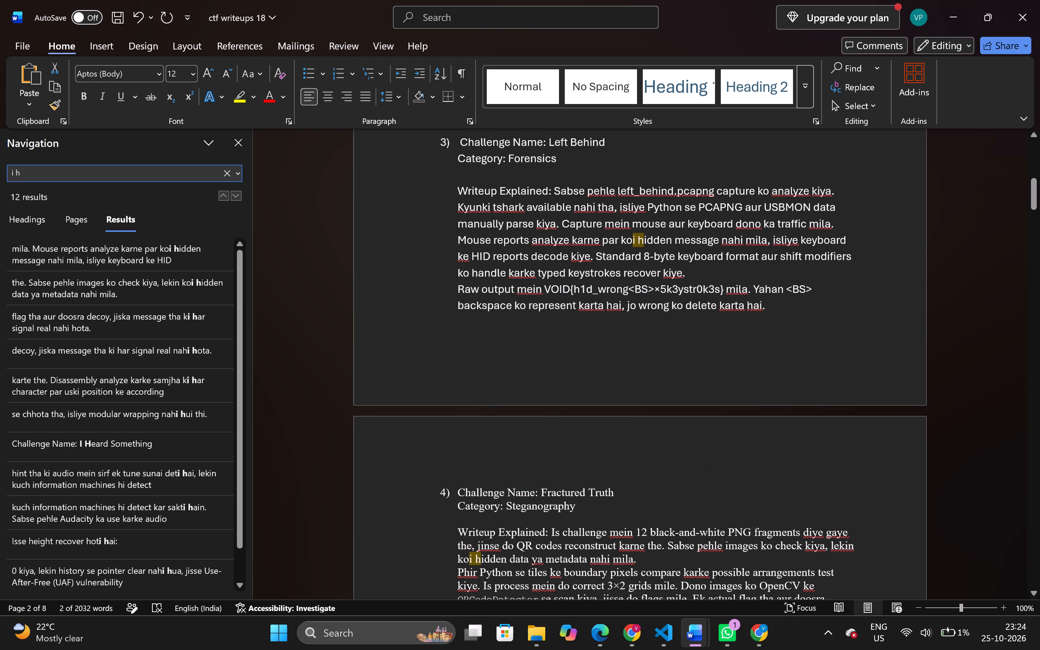
pyautogui.press('a')
pyautogui.press('BackSpace')
pyautogui.write('eard')
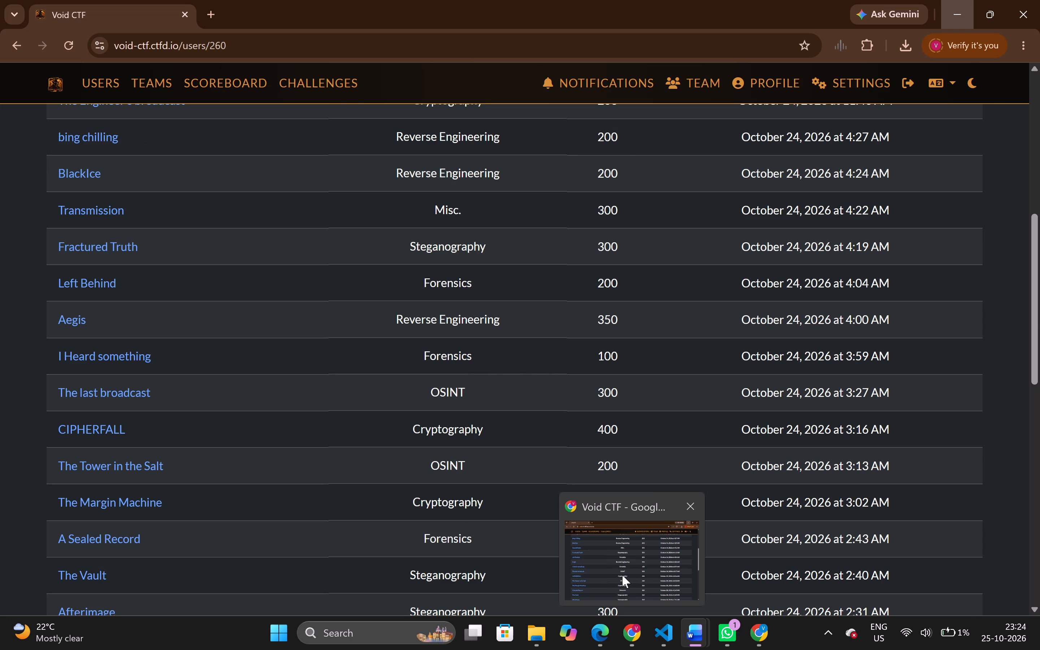
# Search the writeups document for "aegis" in place of the previous search term.
pyautogui.press('BackSpace')
pyautogui.press('BackSpace')
pyautogui.press('BackSpace')
pyautogui.press('BackSpace')
pyautogui.press('BackSpace')
pyautogui.press('BackSpace')
pyautogui.press('BackSpace')
pyautogui.press('BackSpace')
pyautogui.press('BackSpace')
pyautogui.press('BackSpace')
pyautogui.press('BackSpace')
pyautogui.press('BackSpace')
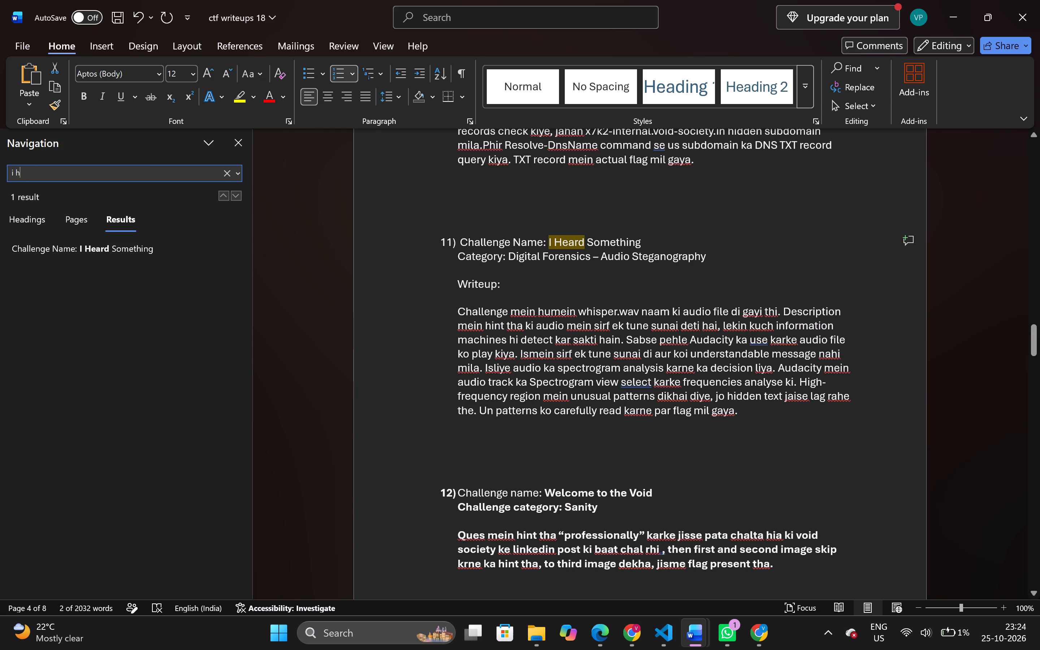
pyautogui.write('aegis')
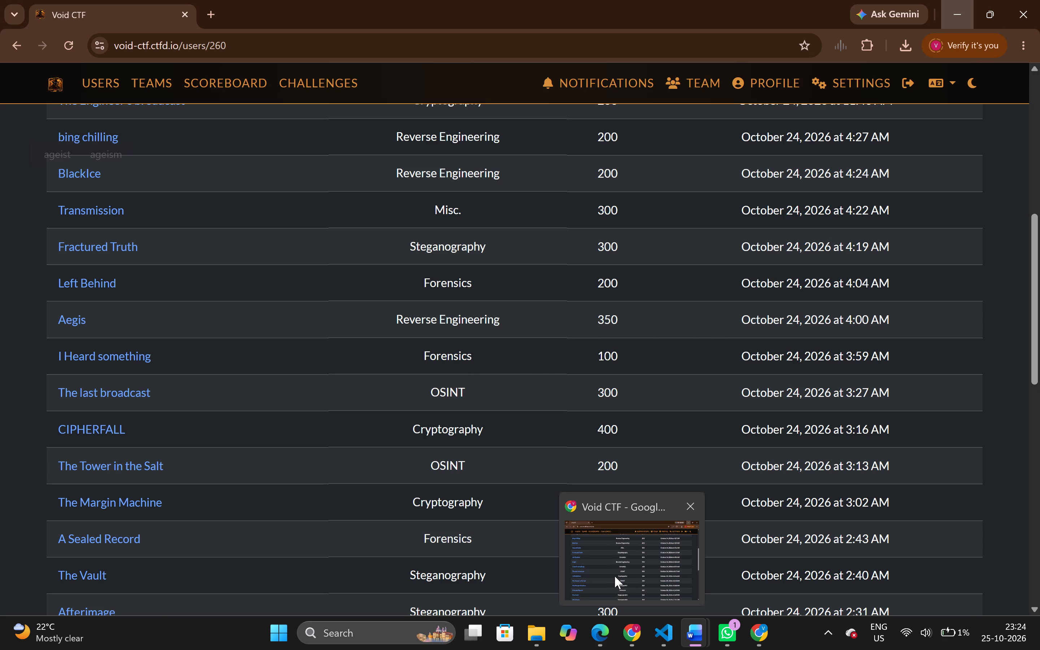
# Search the document for "left" to check for the Left Behind challenge.
pyautogui.press('BackSpace')
pyautogui.press('BackSpace')
pyautogui.press('BackSpace')
pyautogui.press('BackSpace')
pyautogui.press('BackSpace')
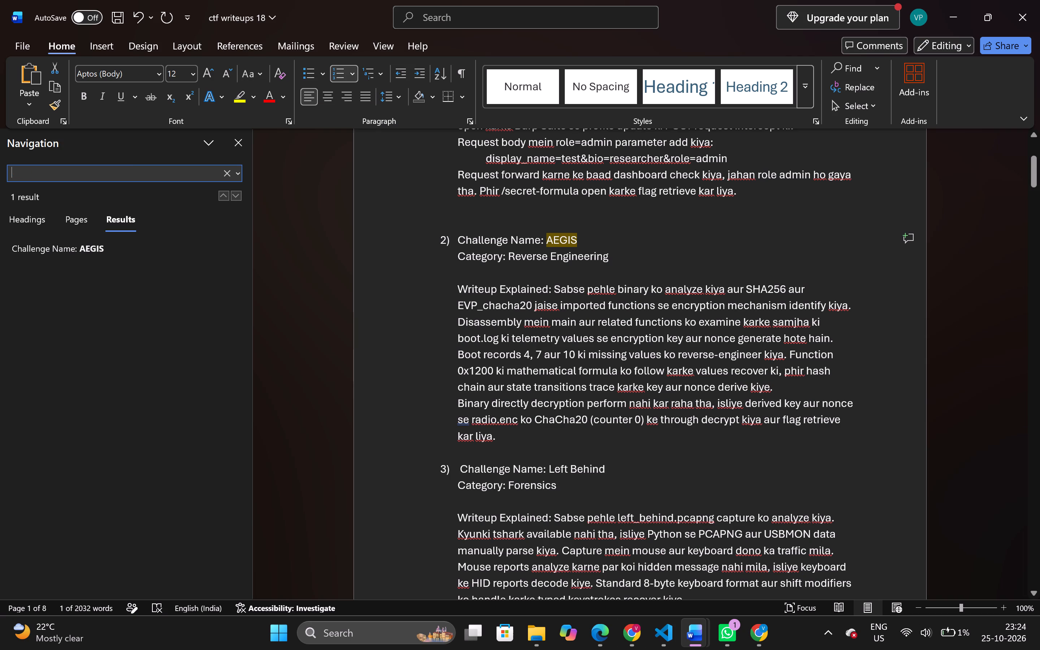
pyautogui.press('BackSpace')
pyautogui.press('BackSpace')
pyautogui.write('left')
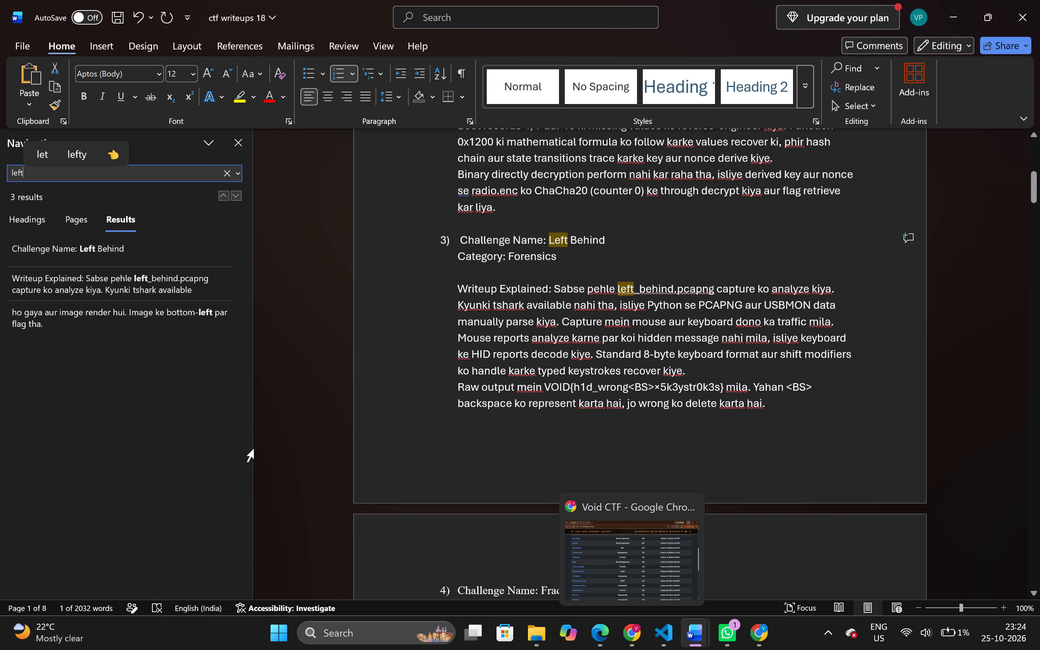
# Search the document for "fractu" to check for the Fractured Truth challenge.
pyautogui.press('BackSpace')
pyautogui.press('BackSpace')
pyautogui.press('BackSpace')
pyautogui.press('BackSpace')
pyautogui.press('BackSpace')
pyautogui.press('BackSpace')
pyautogui.press('BackSpace')
pyautogui.press('BackSpace')
pyautogui.press('BackSpace')
pyautogui.press('BackSpace')
pyautogui.press('BackSpace')
pyautogui.press('BackSpace')
pyautogui.write('fractu')
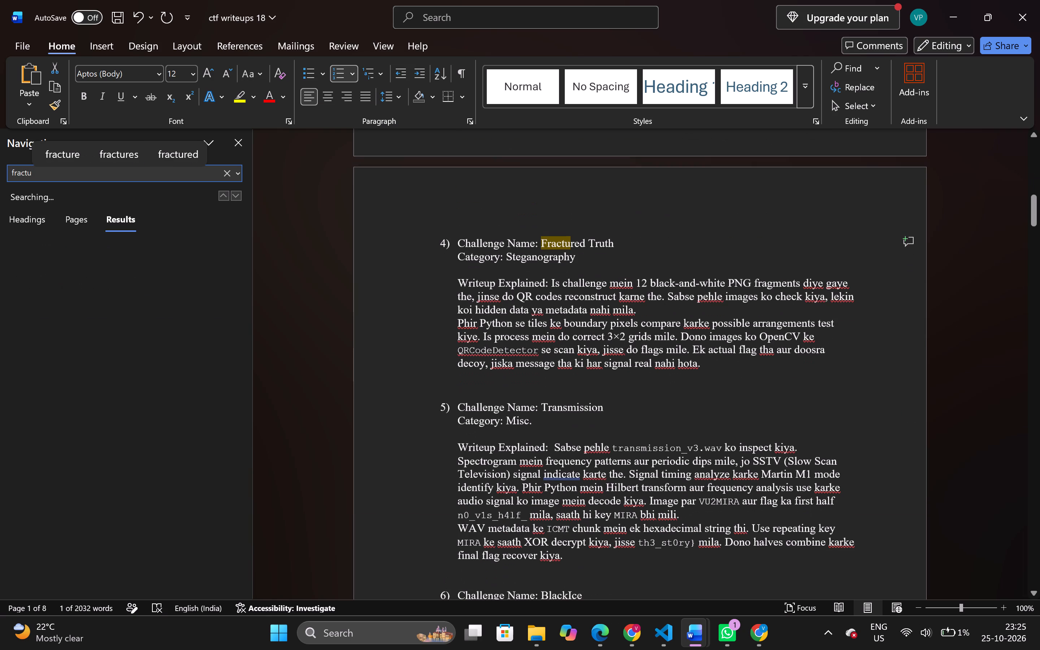
# Search the document for "transmiss" to check for the Transmission challenge.
pyautogui.press('BackSpace')
pyautogui.press('BackSpace')
pyautogui.press('BackSpace')
pyautogui.press('BackSpace')
pyautogui.press('BackSpace')
pyautogui.press('BackSpace')
pyautogui.press('BackSpace')
pyautogui.press('BackSpace')
pyautogui.press('BackSpace')
pyautogui.press('BackSpace')
pyautogui.press('BackSpace')
pyautogui.press('BackSpace')
pyautogui.write('trans')
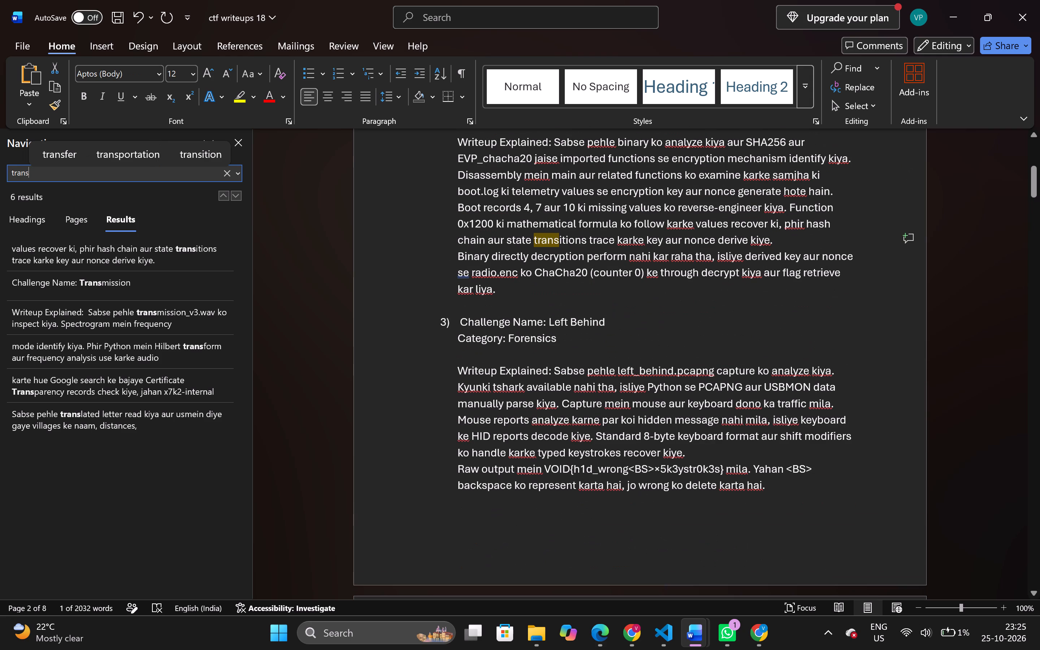
pyautogui.write('miss')
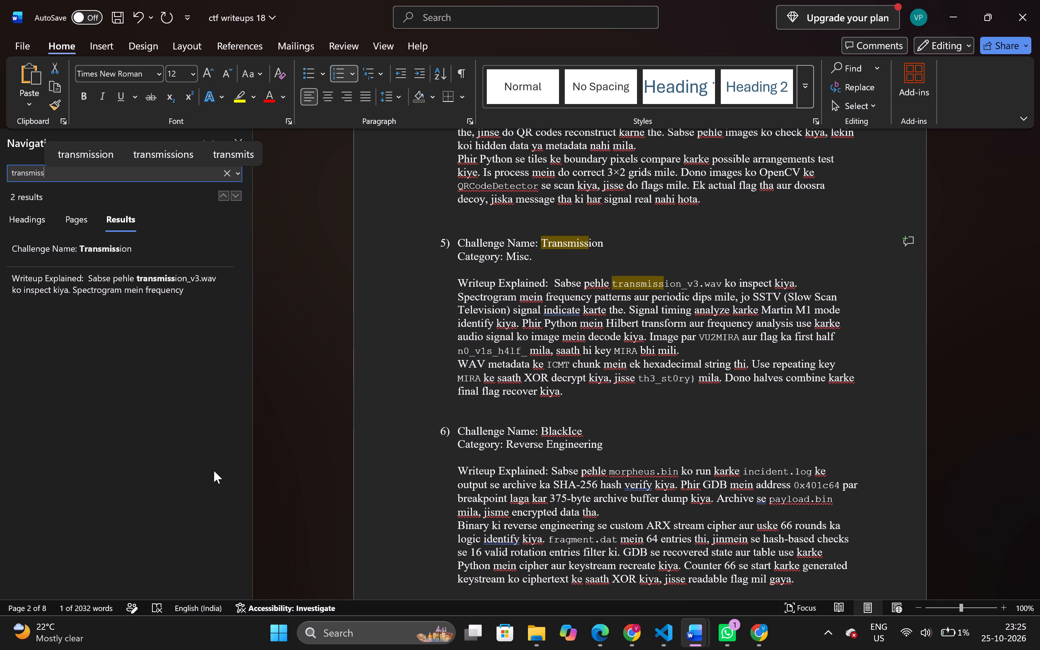
# Search the document for "blackice" to check for the BlackIce challenge.
pyautogui.press('BackSpace')
pyautogui.press('BackSpace')
pyautogui.press('BackSpace')
pyautogui.press('BackSpace')
pyautogui.press('BackSpace')
pyautogui.press('BackSpace')
pyautogui.press('BackSpace')
pyautogui.press('BackSpace')
pyautogui.press('BackSpace')
pyautogui.press('BackSpace')
pyautogui.press('BackSpace')
pyautogui.press('BackSpace')
pyautogui.press('BackSpace')
pyautogui.press('BackSpace')
pyautogui.press('BackSpace')
pyautogui.write('blackice')
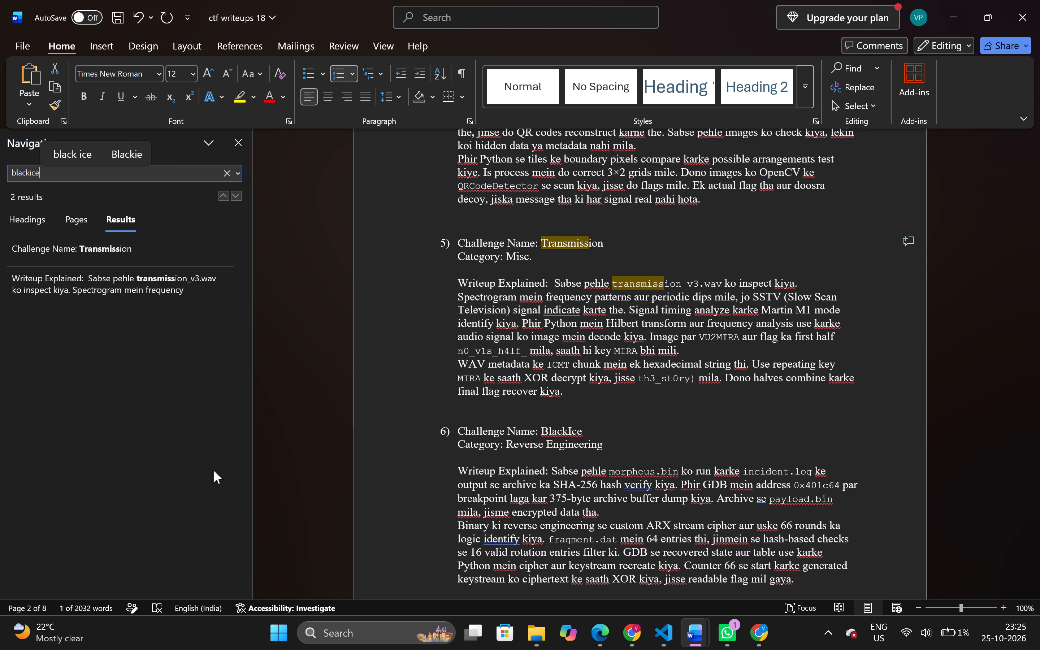
# Search the document for "bing chil" to check for the Bing Chilling challenge, and clear the search.
pyautogui.press('BackSpace')
pyautogui.press('BackSpace')
pyautogui.press('BackSpace')
pyautogui.press('BackSpace')
pyautogui.press('BackSpace')
pyautogui.press('BackSpace')
pyautogui.press('BackSpace')
pyautogui.press('BackSpace')
pyautogui.press('BackSpace')
pyautogui.press('BackSpace')
pyautogui.press('BackSpace')
pyautogui.press('BackSpace')
pyautogui.press('BackSpace')
pyautogui.press('BackSpace')
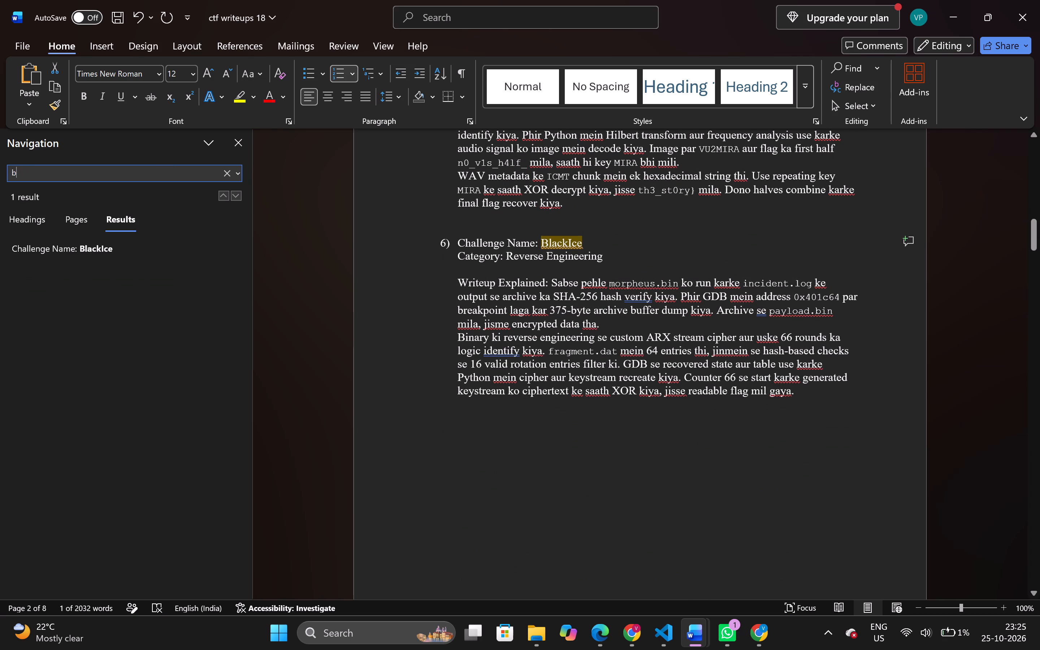
pyautogui.write('bing')
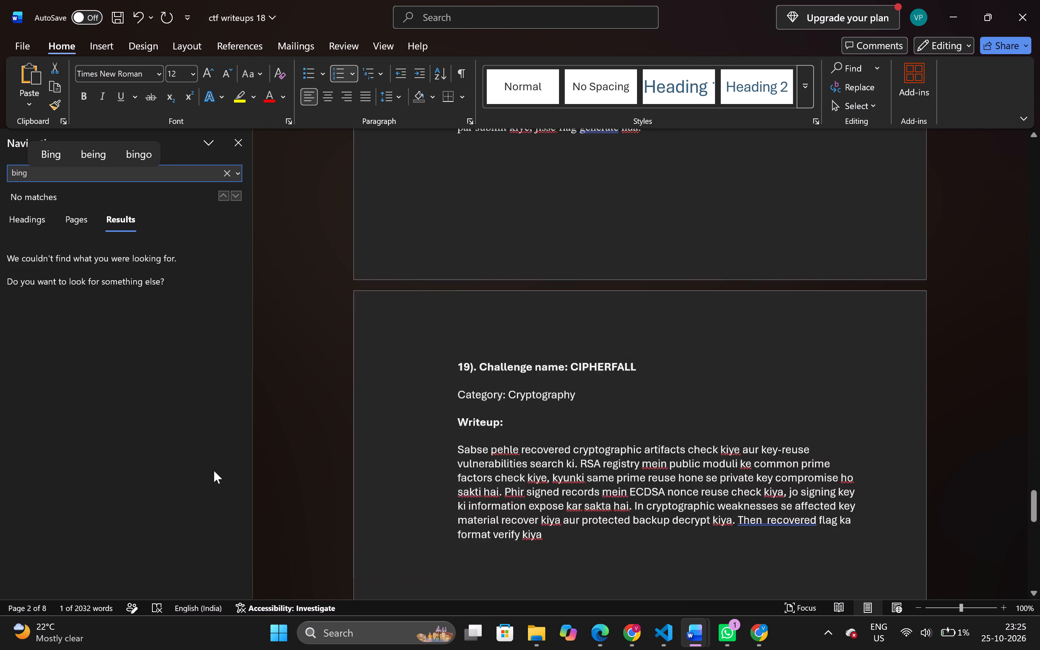
pyautogui.press('space')
pyautogui.write('chil')
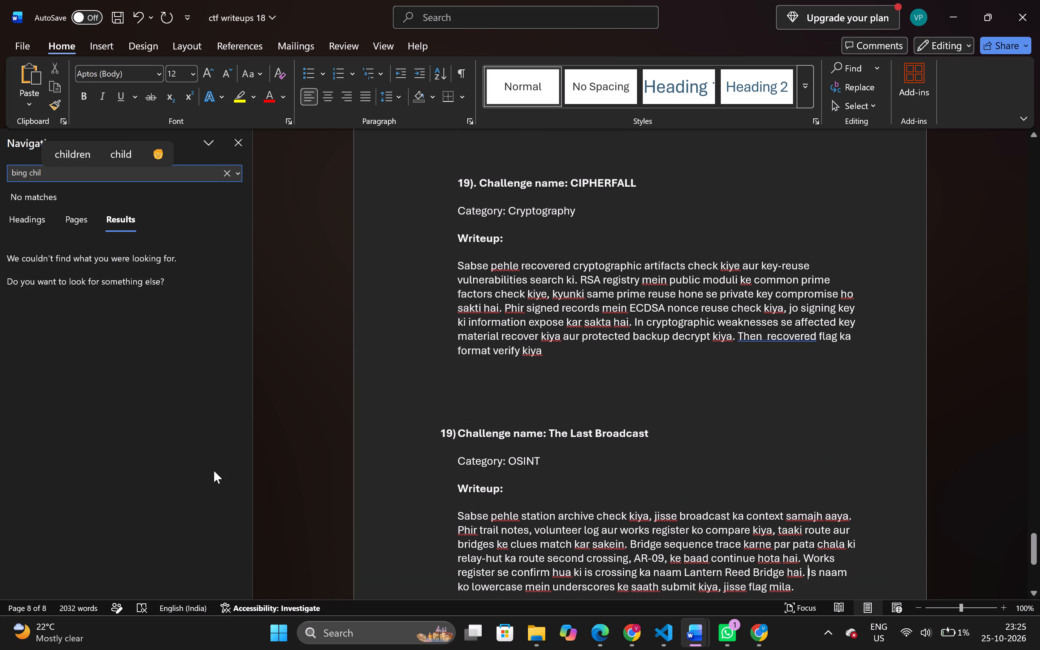
pyautogui.press('BackSpace')
pyautogui.press('BackSpace')
pyautogui.press('BackSpace')
pyautogui.press('BackSpace')
pyautogui.press('BackSpace')
pyautogui.press('BackSpace')
pyautogui.press('BackSpace')
pyautogui.press('BackSpace')
pyautogui.press('BackSpace')
pyautogui.press('BackSpace')
pyautogui.press('BackSpace')
pyautogui.press('BackSpace')
pyautogui.press('BackSpace')
pyautogui.press('BackSpace')
pyautogui.press('BackSpace')
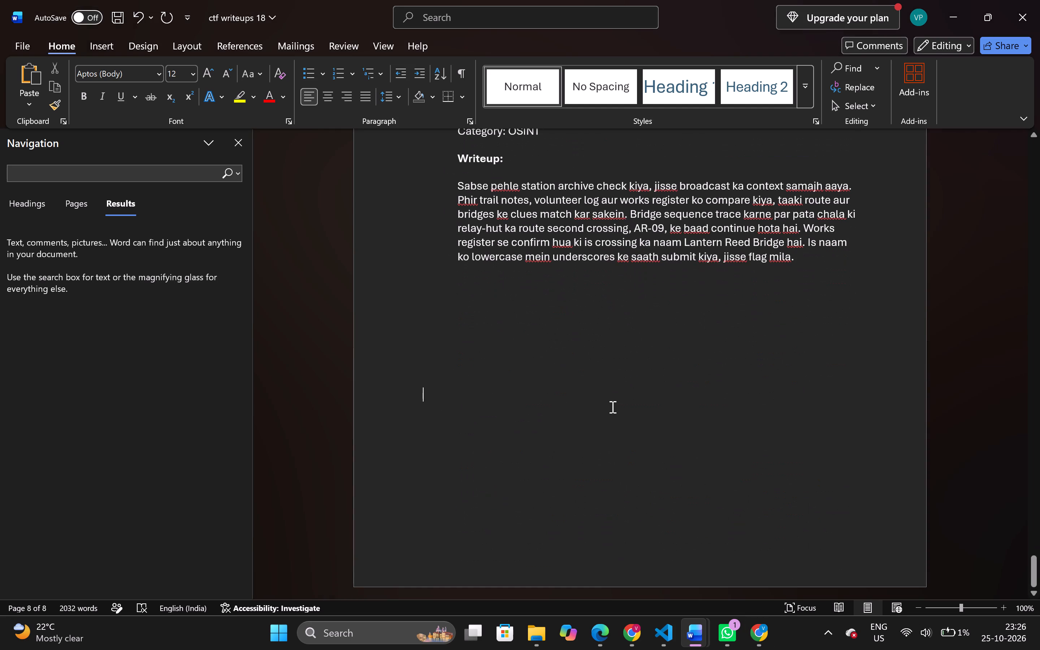
pyautogui.click(665, 344)
pyautogui.hotkey('ctrl', 'v')
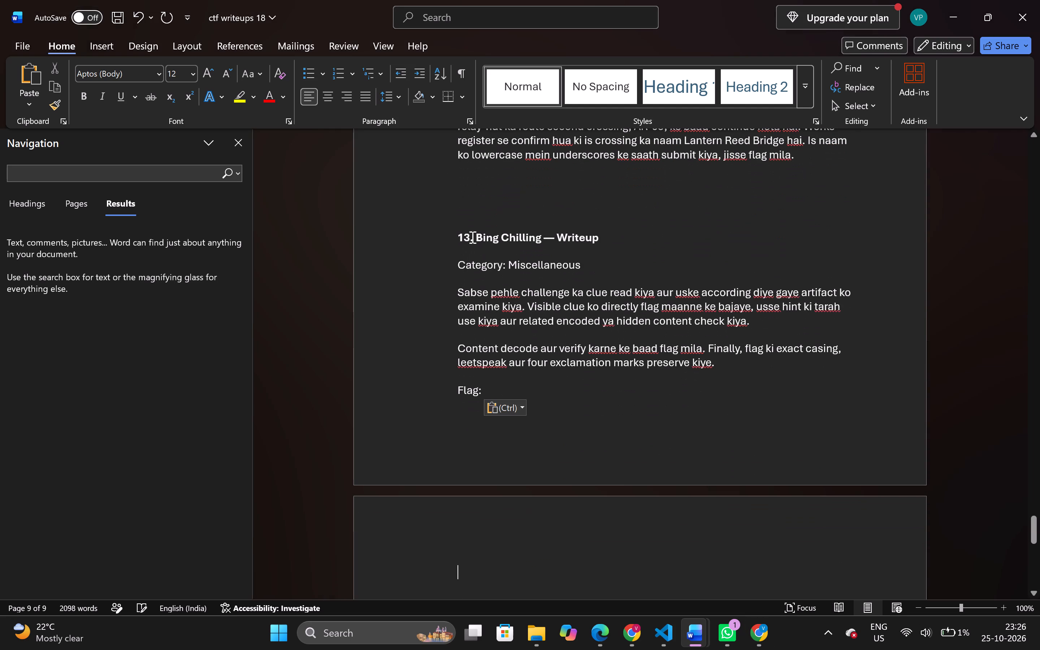
# Replace the "13." numbering before Bing Chilling with "20) Challenge name:".
pyautogui.click(472, 237)
pyautogui.press('BackSpace')
pyautogui.press('BackSpace')
pyautogui.press('BackSpace')
pyautogui.press('1')
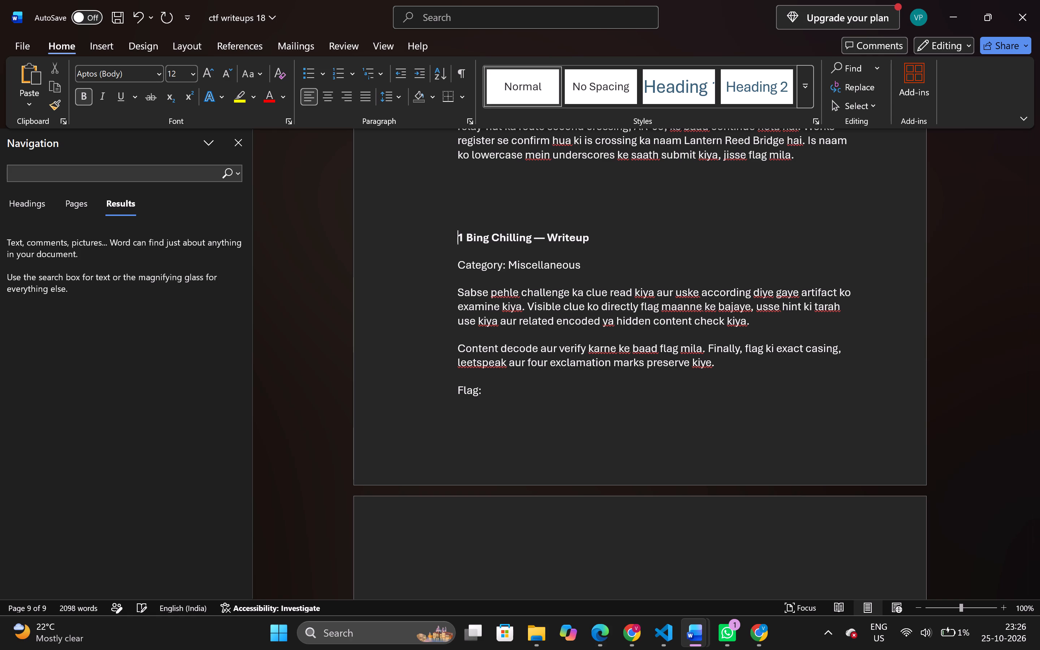
pyautogui.press('BackSpace')
pyautogui.write('20)')
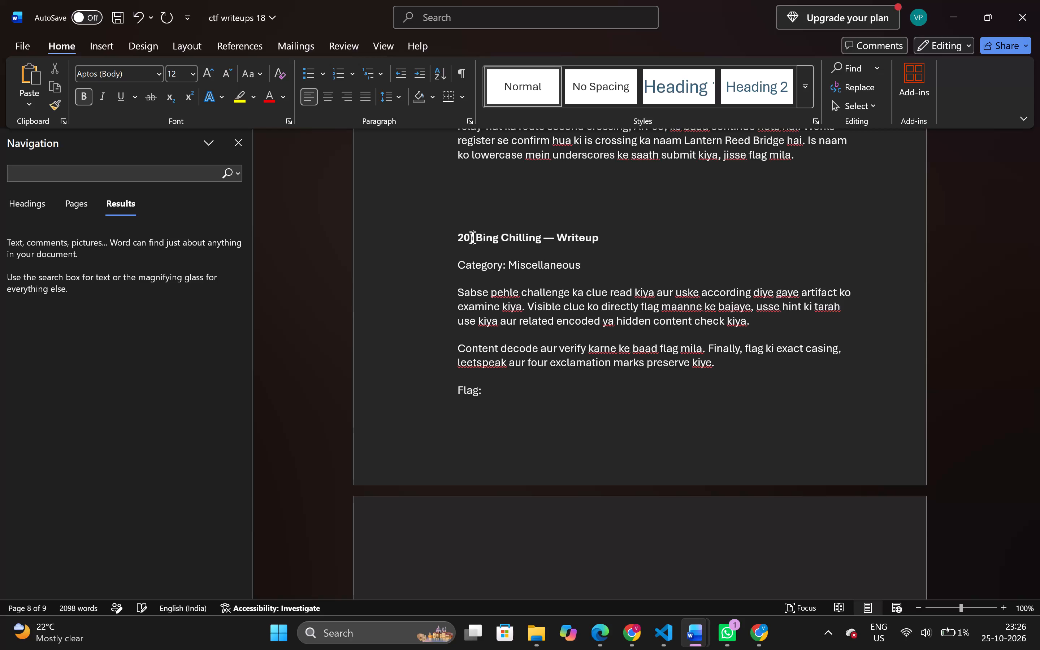
pyautogui.press('space')
pyautogui.write('challenge nm')
pyautogui.press('BackSpace')
pyautogui.write('ame')
pyautogui.write(':')
pyautogui.press('space')
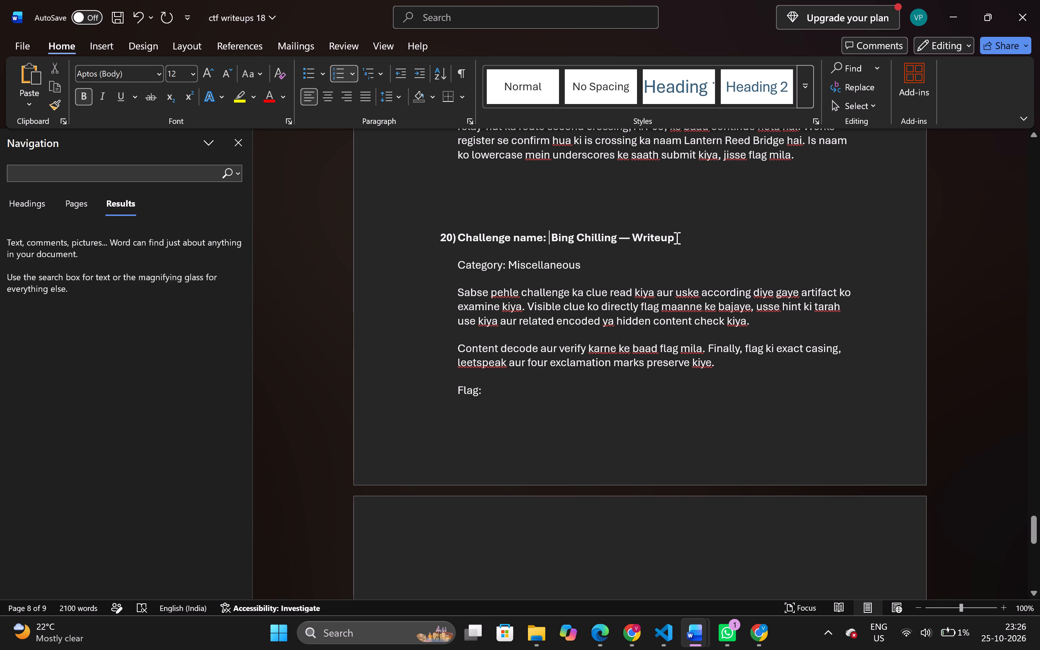
# Move "Writeup" out of the Bing Chilling heading onto its own line below the category, and remove the leftover dash.
pyautogui.moveTo(676, 238); pyautogui.dragTo(634, 235)
pyautogui.hotkey('ctrl', 'x')
pyautogui.press('BackSpace')
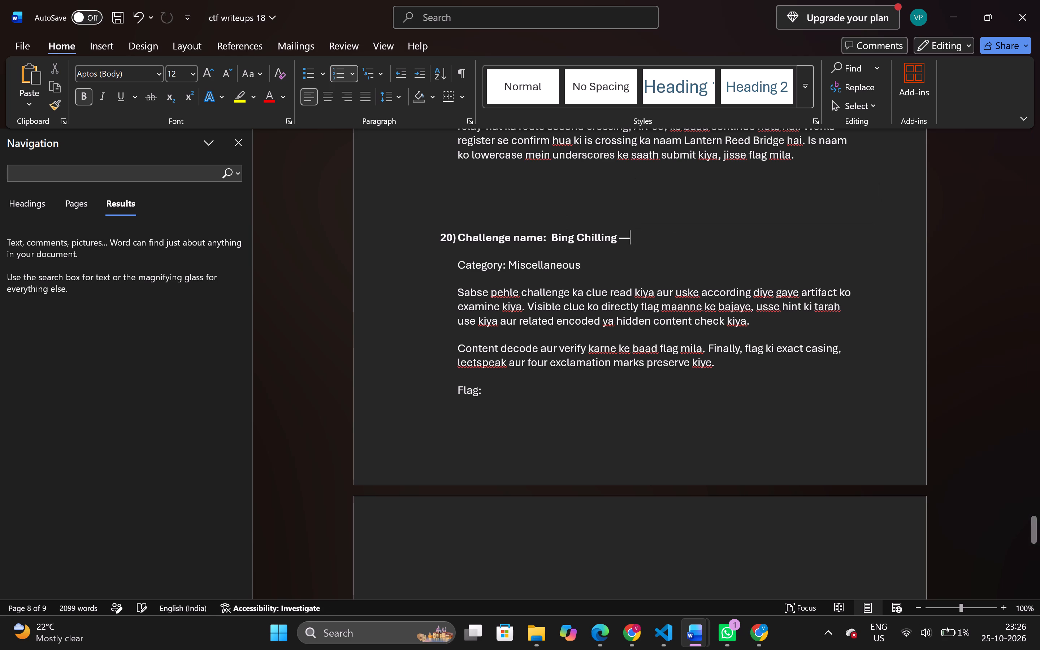
pyautogui.press('BackSpace')
pyautogui.click(604, 261)
pyautogui.press('Return')
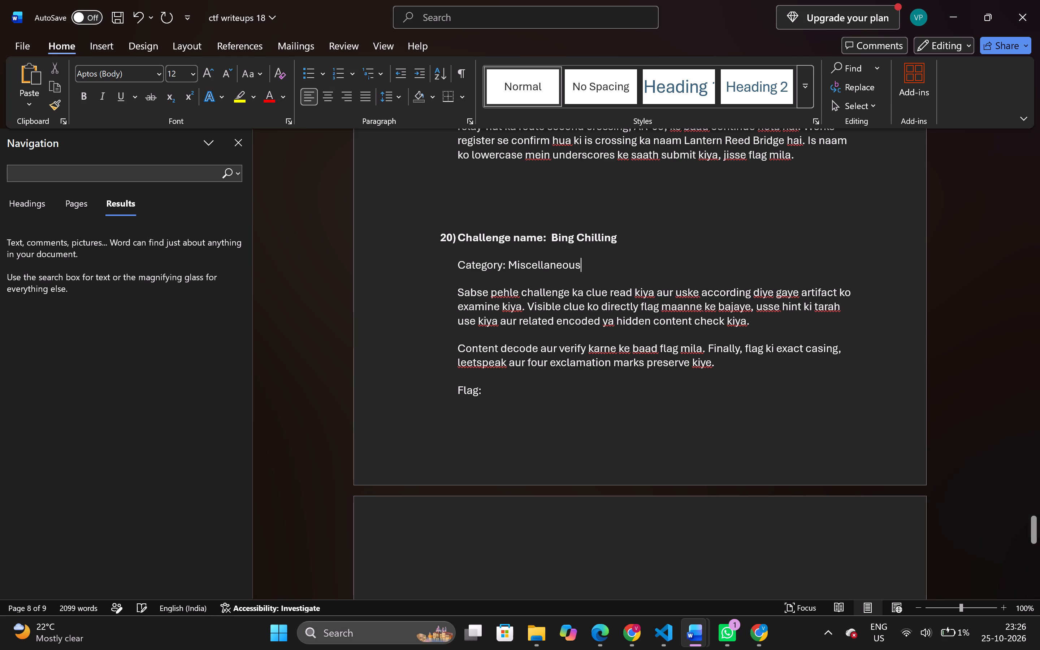
pyautogui.hotkey('ctrl', 'v')
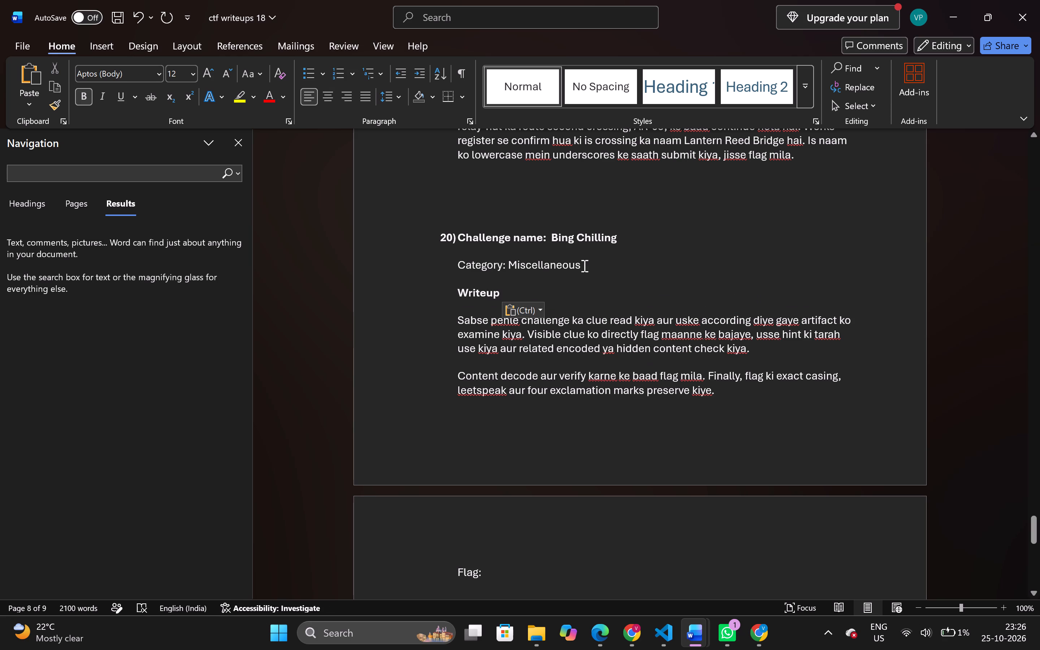
# Shorten the Bing Chilling category to "Misc.".
pyautogui.click(584, 265)
pyautogui.press('BackSpace')
pyautogui.press('BackSpace')
pyautogui.press('BackSpace')
pyautogui.press('BackSpace')
pyautogui.press('BackSpace')
pyautogui.press('BackSpace')
pyautogui.press('BackSpace')
pyautogui.press('BackSpace')
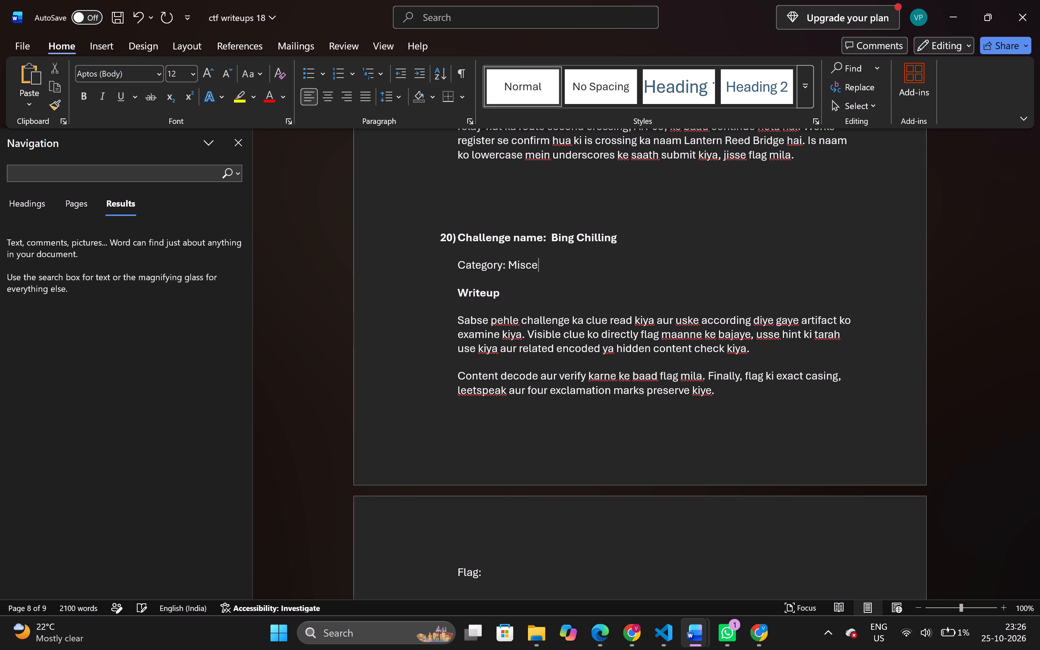
pyautogui.press('BackSpace')
pyautogui.press(';')
pyautogui.press('BackSpace')
pyautogui.press('.')
# Add a colon after the Bing Chilling "Writeup" label.
pyautogui.click(519, 292)
pyautogui.hotkey('shift', ':')
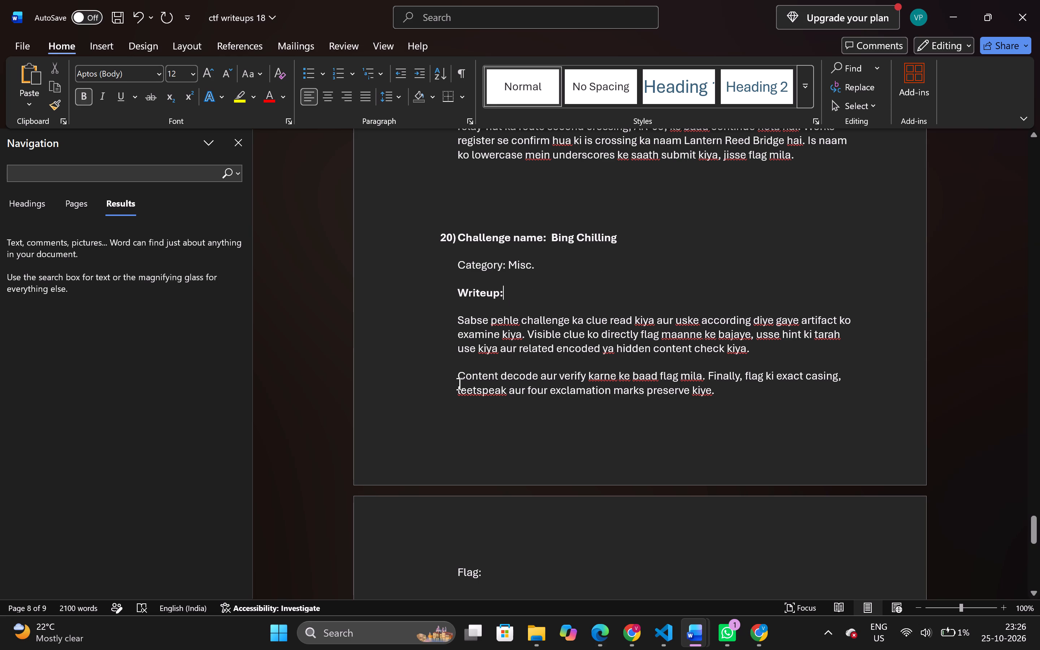
# Merge the two paragraphs of the Bing Chilling writeup into one, with a space between "kiya." and "Content".
pyautogui.click(457, 376)
pyautogui.press('BackSpace')
pyautogui.press('BackSpace')
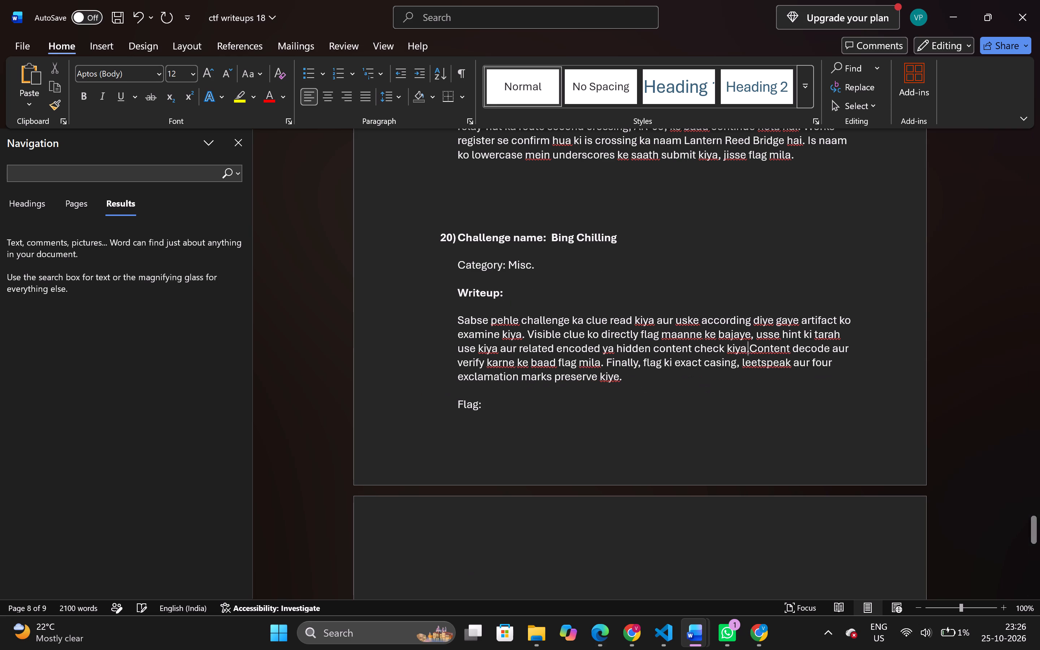
pyautogui.press('space')
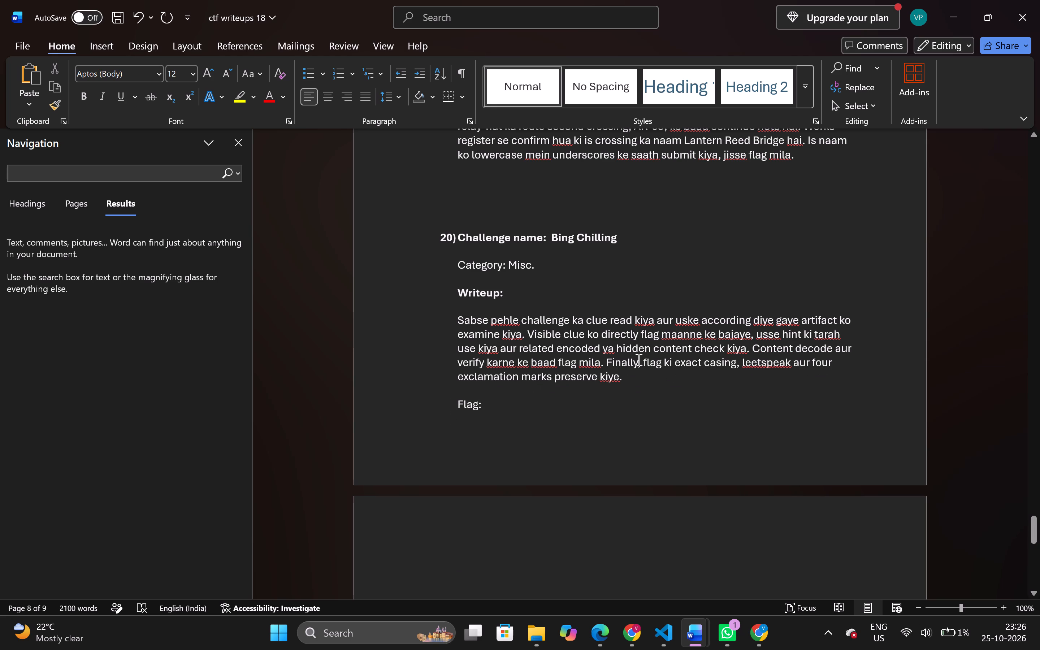
# Replace "Finally," with "Then" in the last sentence of the Bing Chilling writeup.
pyautogui.moveTo(640, 363); pyautogui.dragTo(622, 364)
pyautogui.moveTo(622, 364); pyautogui.dragTo(604, 364)
pyautogui.moveTo(604, 364); pyautogui.dragTo(606, 365)
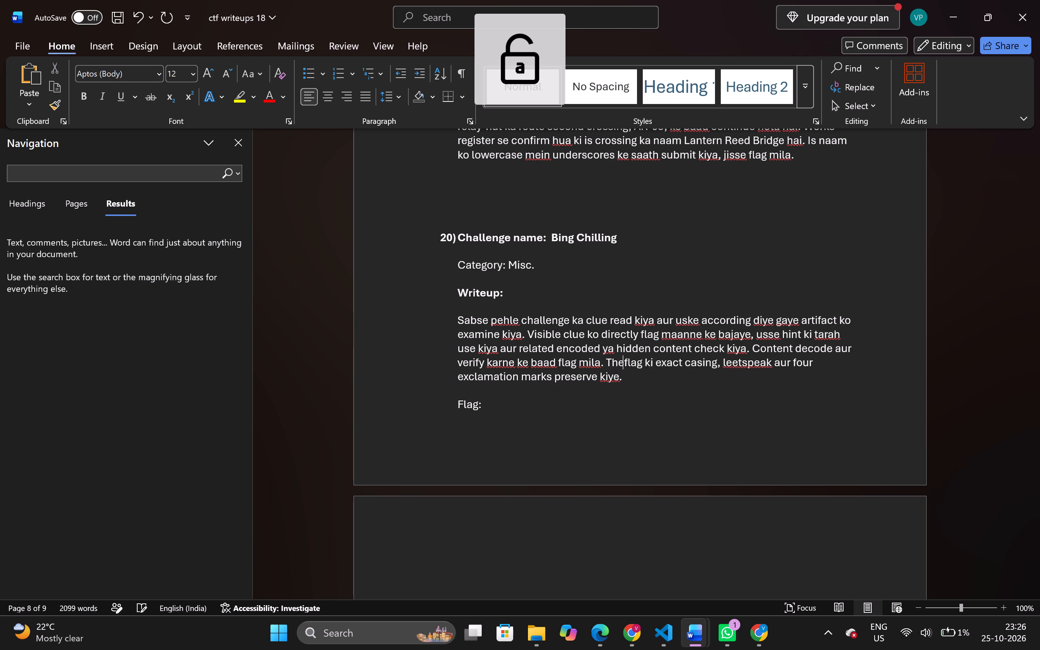
pyautogui.press('space')
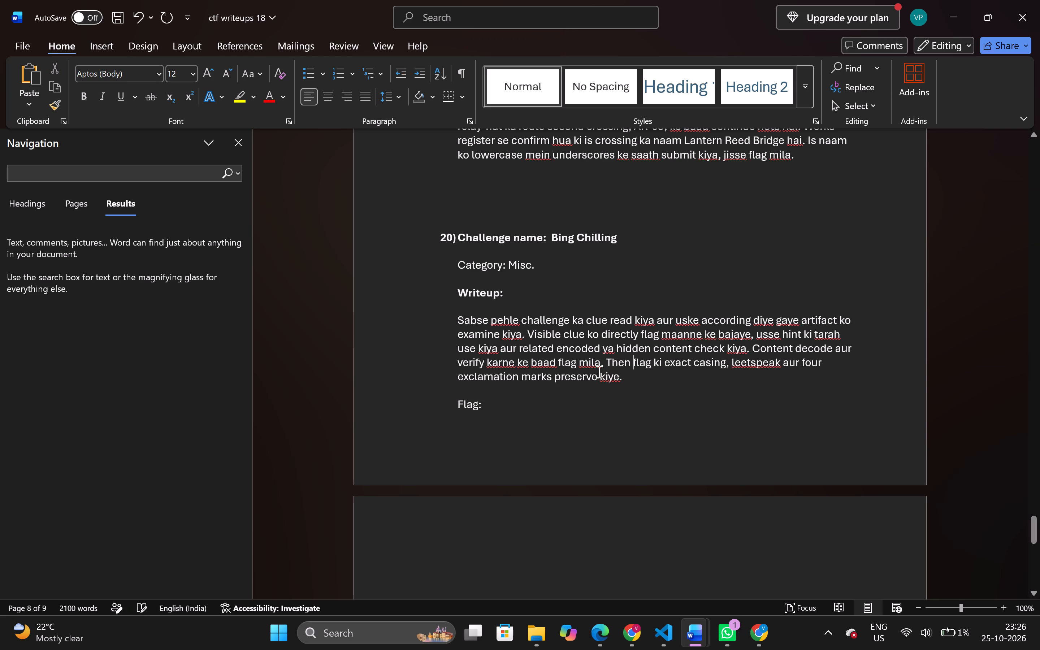
# Delete the "Flag:" label below the Bing Chilling writeup.
pyautogui.click(491, 403)
pyautogui.press('BackSpace')
pyautogui.press('BackSpace')
pyautogui.press('BackSpace')
pyautogui.press('BackSpace')
pyautogui.press('BackSpace')
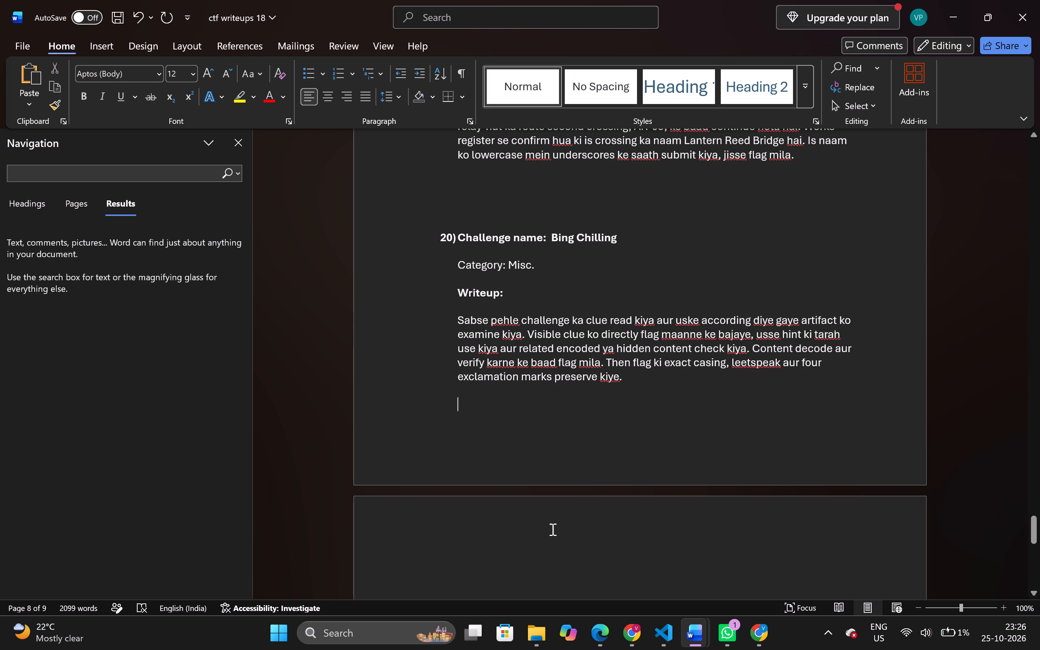
pyautogui.click(547, 529)
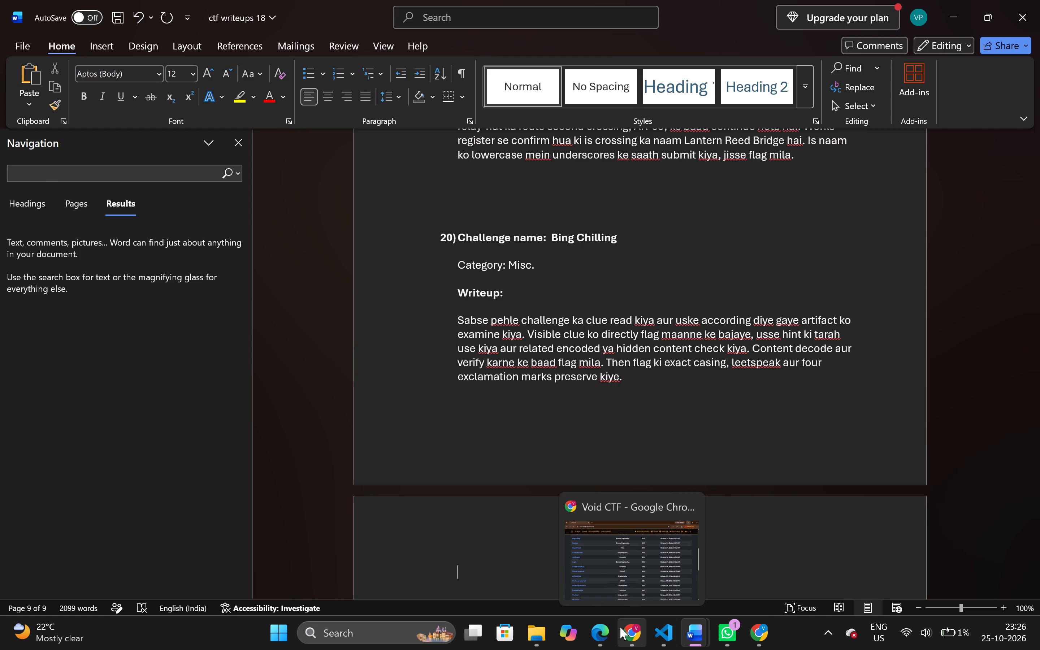
# Check the newest solves in the Void CTF list in Chrome, and search the Word writeups for "the engin".
pyautogui.click(594, 576)
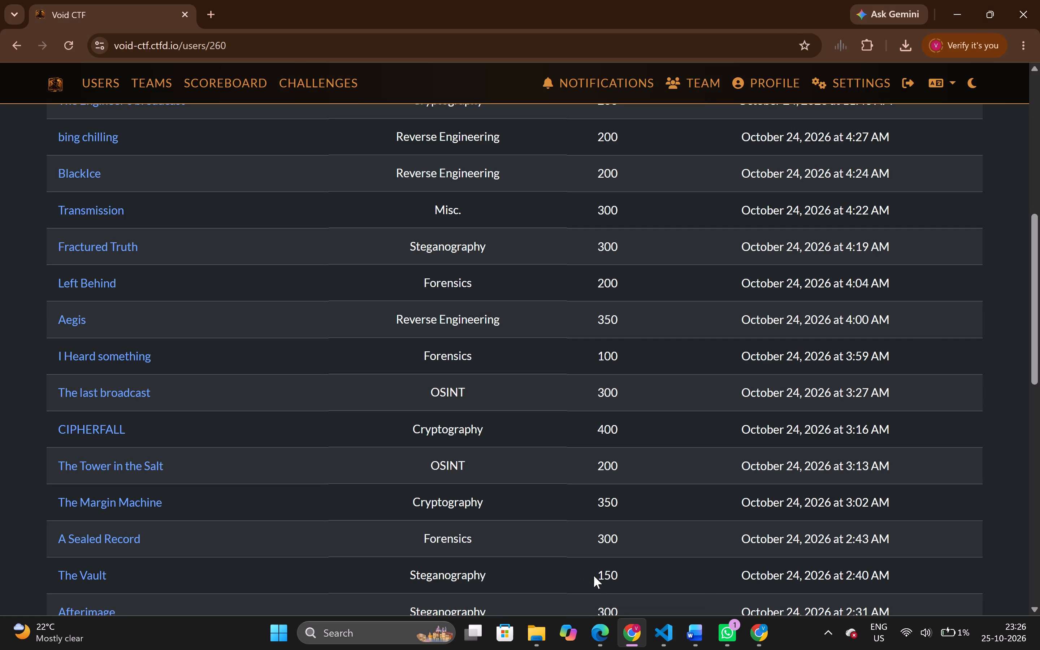
pyautogui.scroll(3, 634, 530)
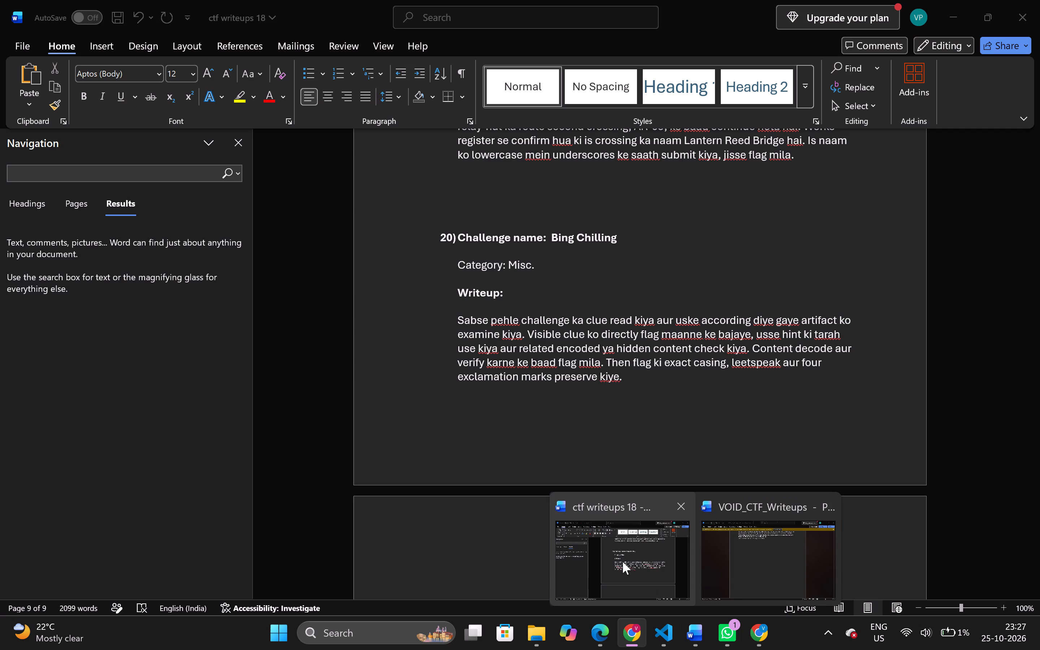
pyautogui.click(623, 562)
pyautogui.click(143, 171)
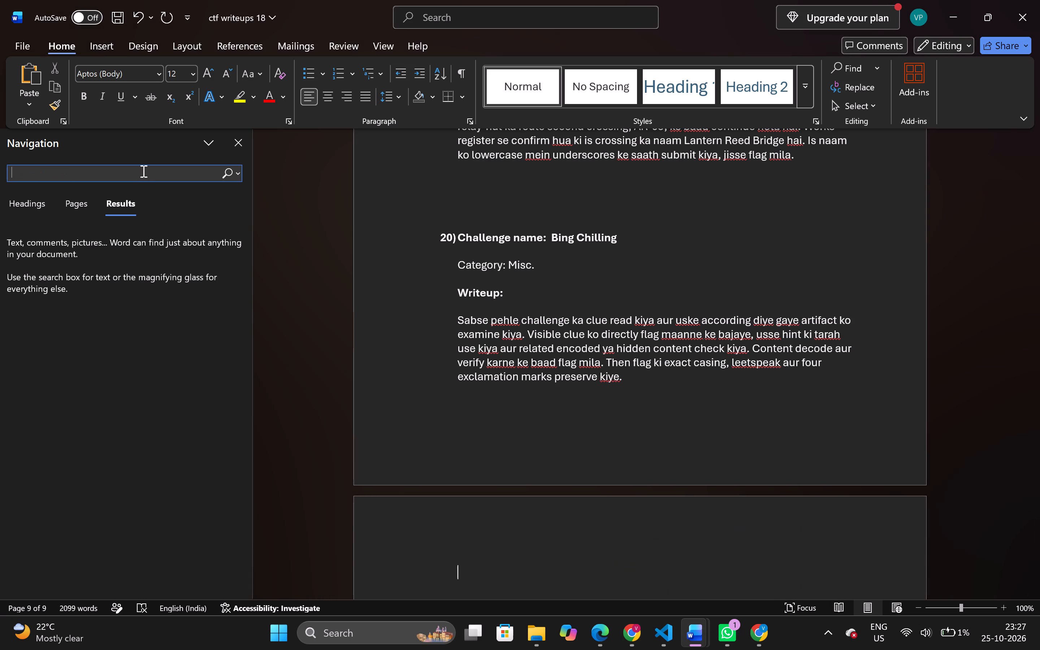
pyautogui.write('the engin')
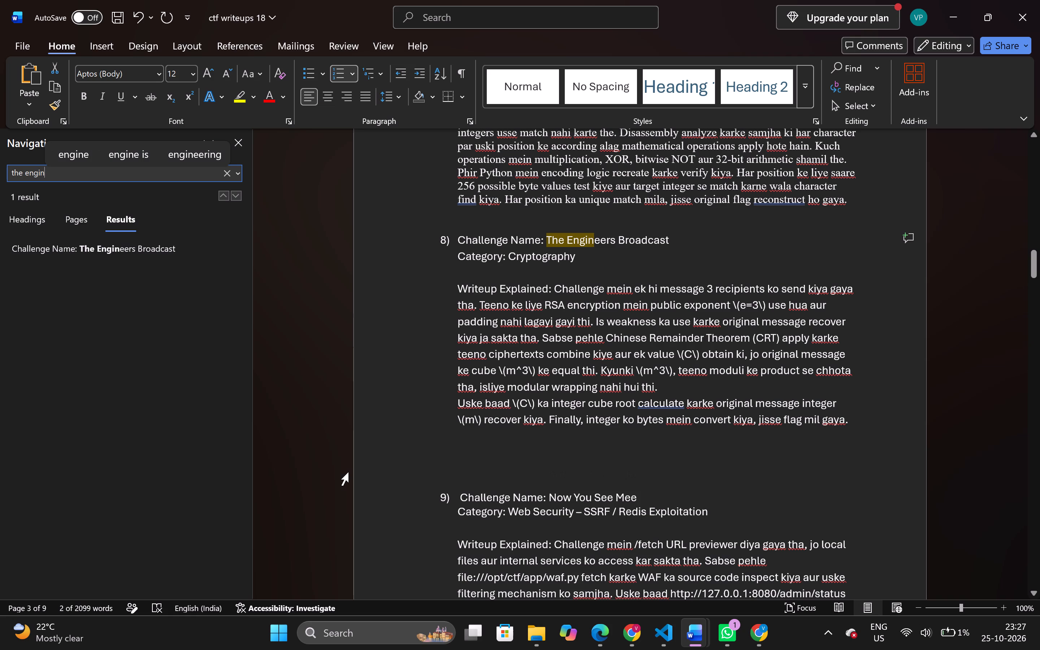
# Search the writeups document for "now you" to check for the Now You See Mee challenge.
pyautogui.press('BackSpace')
pyautogui.press('BackSpace')
pyautogui.press('BackSpace')
pyautogui.press('BackSpace')
pyautogui.press('BackSpace')
pyautogui.press('BackSpace')
pyautogui.press('BackSpace')
pyautogui.press('BackSpace')
pyautogui.press('BackSpace')
pyautogui.press('BackSpace')
pyautogui.press('BackSpace')
pyautogui.press('BackSpace')
pyautogui.press('BackSpace')
pyautogui.press('BackSpace')
pyautogui.press('BackSpace')
pyautogui.press('BackSpace')
pyautogui.press('BackSpace')
pyautogui.write('now you')
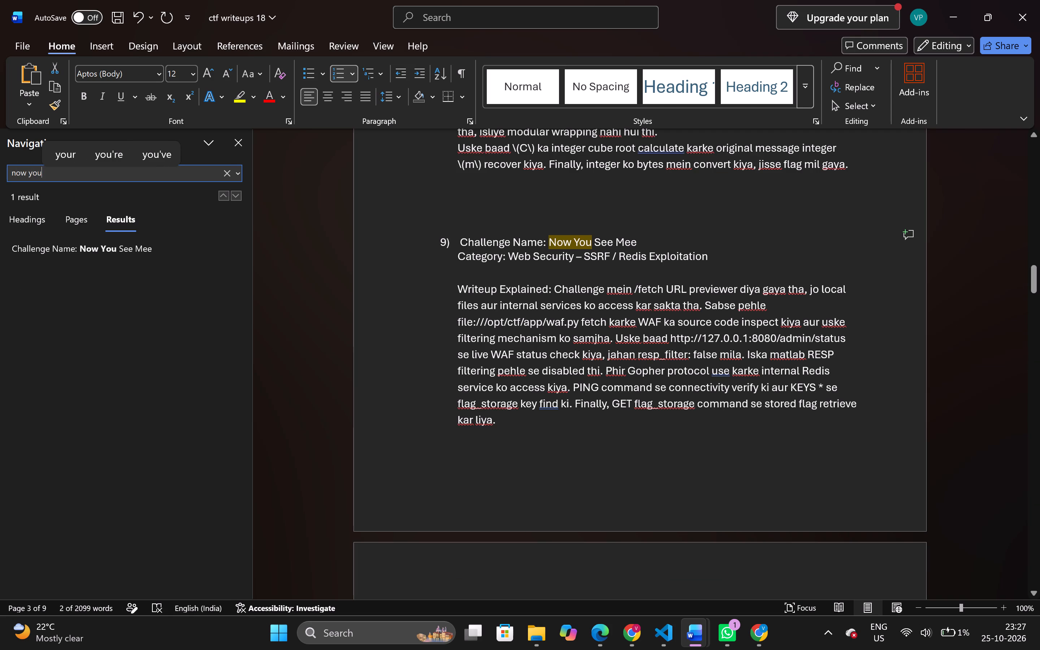
# Search the writeups document for "do not" to check for the Do Not Search challenge, and clear the search.
pyautogui.press('BackSpace')
pyautogui.press('BackSpace')
pyautogui.press('BackSpace')
pyautogui.press('BackSpace')
pyautogui.press('BackSpace')
pyautogui.press('BackSpace')
pyautogui.press('BackSpace')
pyautogui.press('BackSpace')
pyautogui.press('BackSpace')
pyautogui.press('BackSpace')
pyautogui.press('BackSpace')
pyautogui.press('BackSpace')
pyautogui.press('BackSpace')
pyautogui.press('BackSpace')
pyautogui.press('BackSpace')
pyautogui.press('BackSpace')
pyautogui.write('do not')
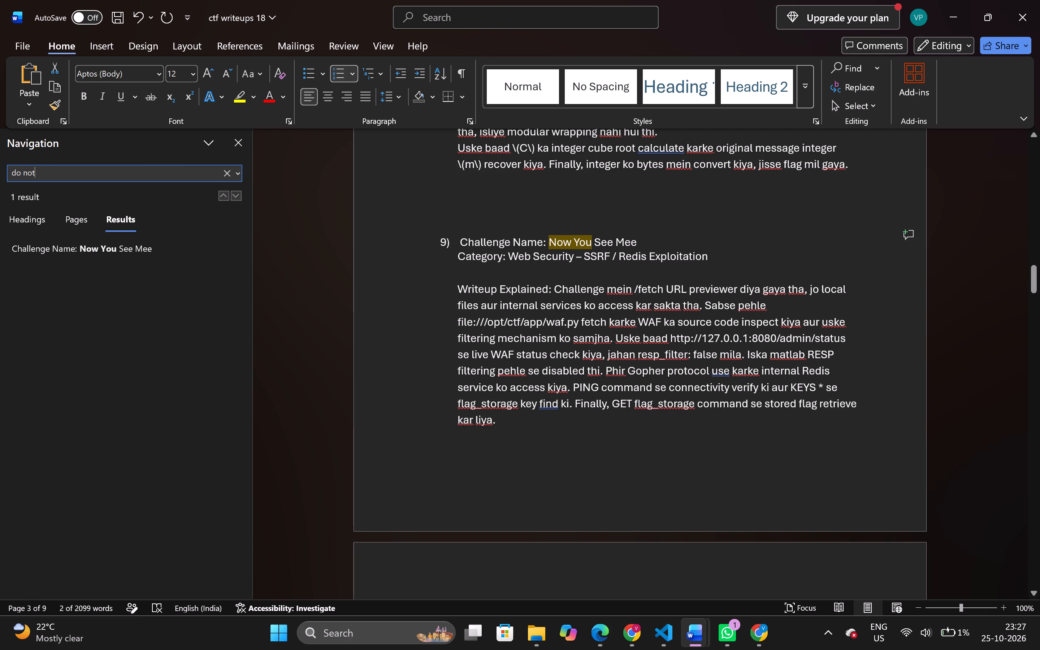
pyautogui.press('BackSpace')
pyautogui.press('BackSpace')
pyautogui.press('BackSpace')
pyautogui.press('BackSpace')
pyautogui.press('BackSpace')
pyautogui.press('BackSpace')
pyautogui.press('BackSpace')
pyautogui.press('BackSpace')
pyautogui.press('BackSpace')
pyautogui.press('BackSpace')
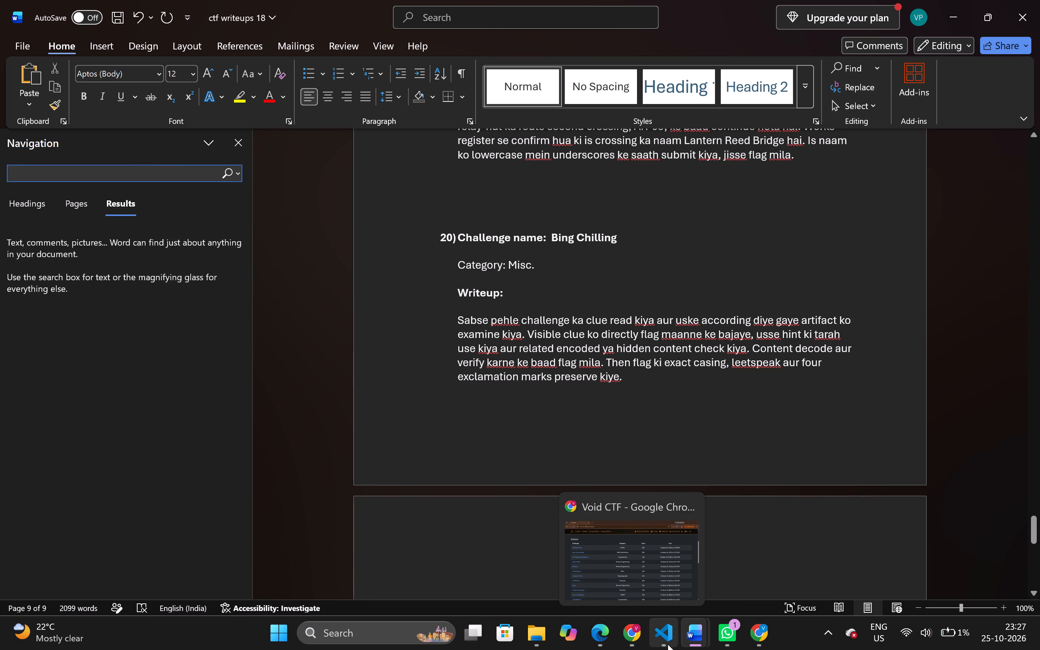
# Review the older Void CTF solves in Chrome, and look for the CIPHERFALL entry in the Word document, searching "ciph".
pyautogui.click(617, 570)
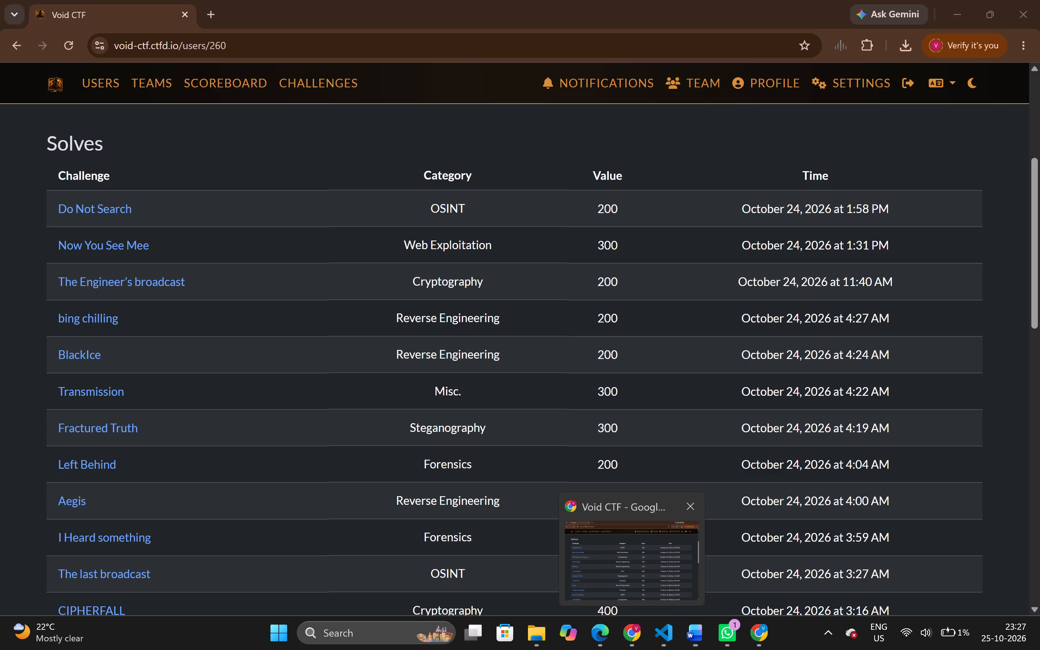
pyautogui.scroll(-5, 350, 485)
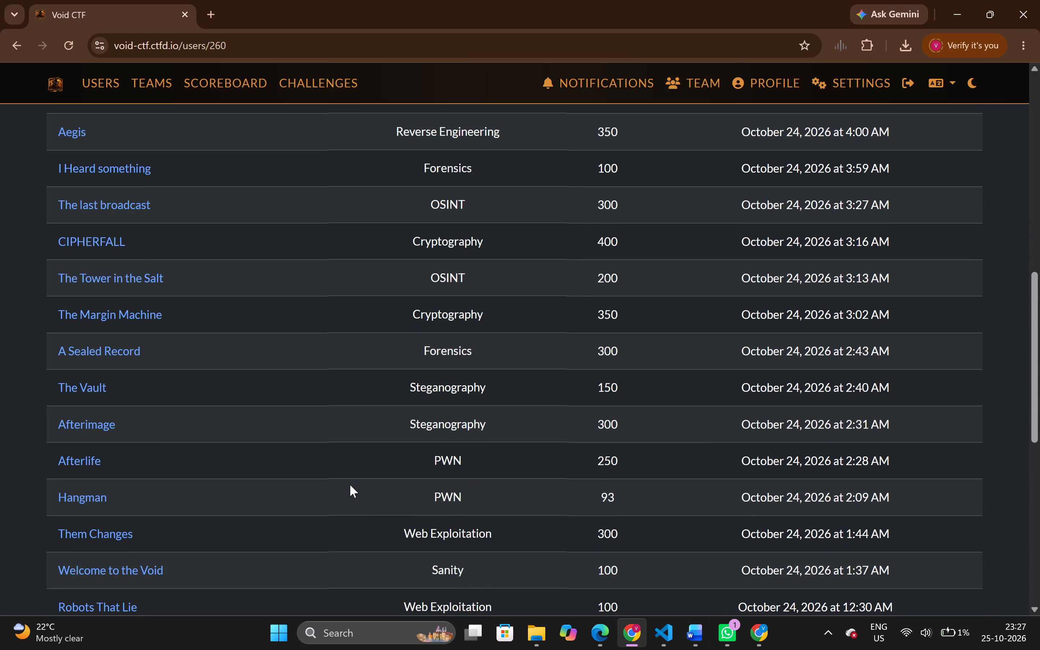
pyautogui.scroll(-2, 350, 485)
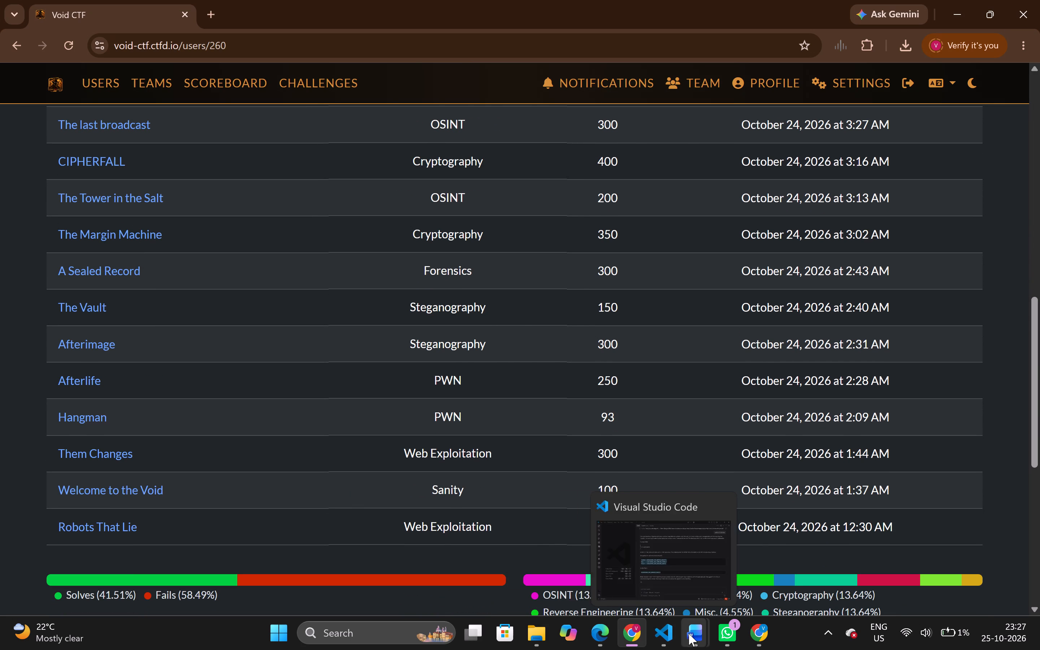
pyautogui.click(666, 563)
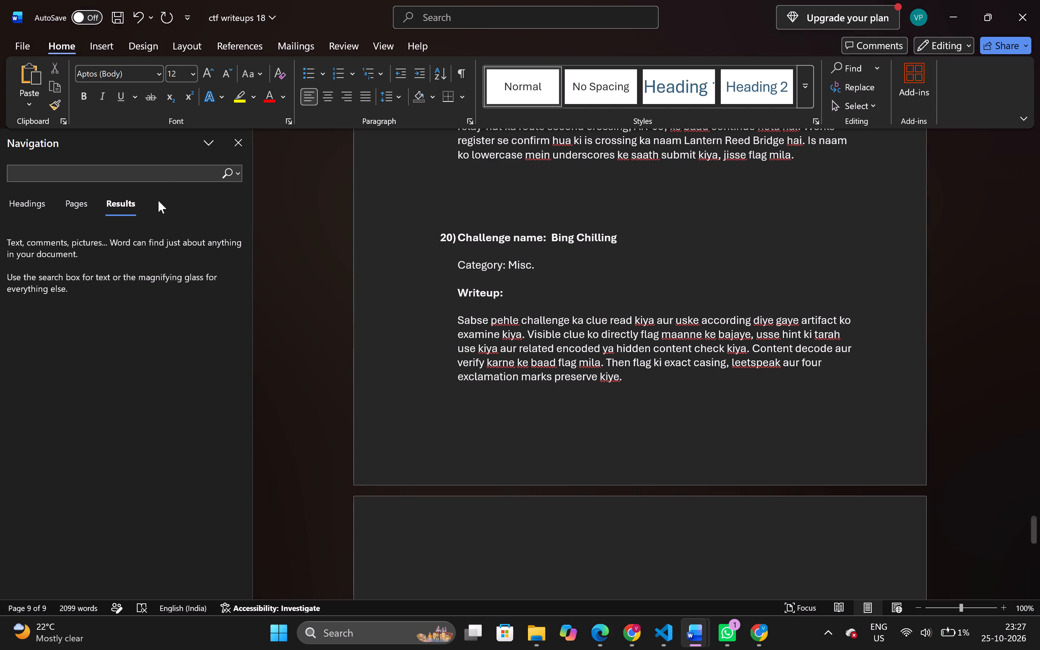
pyautogui.click(167, 174)
pyautogui.write('ciph')
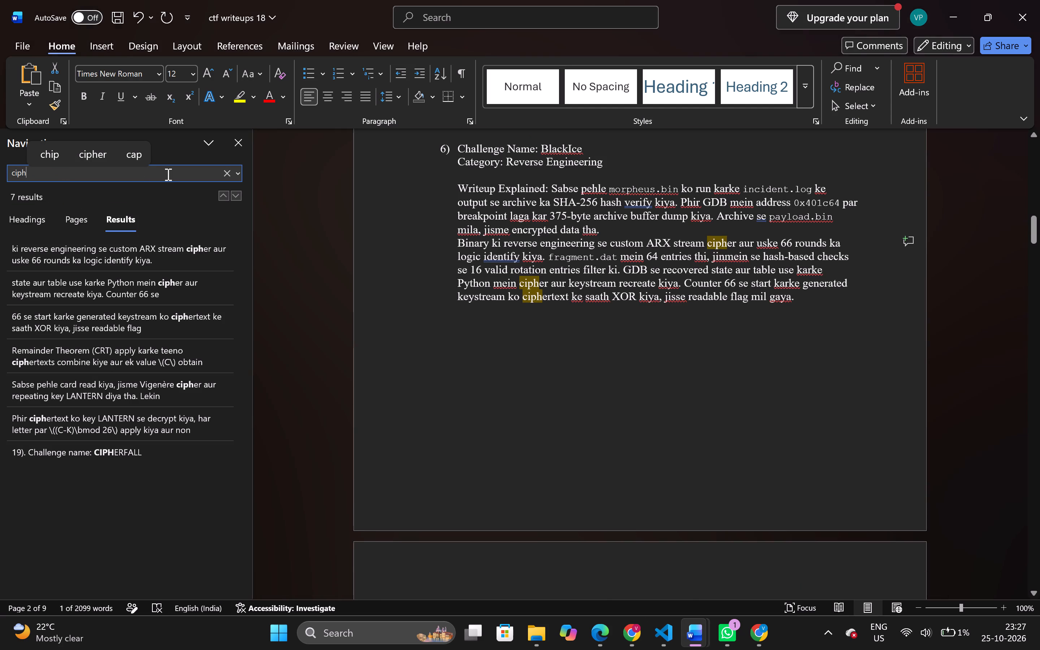
pyautogui.press('BackSpace')
pyautogui.write('er')
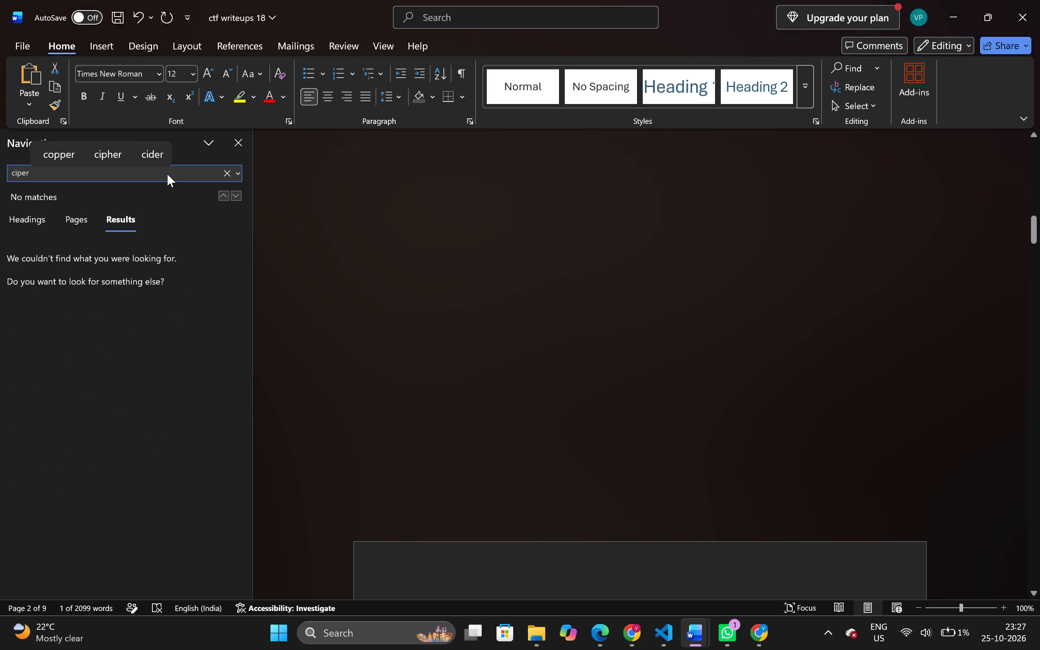
pyautogui.write('pj')
pyautogui.press('BackSpace')
pyautogui.press('h')
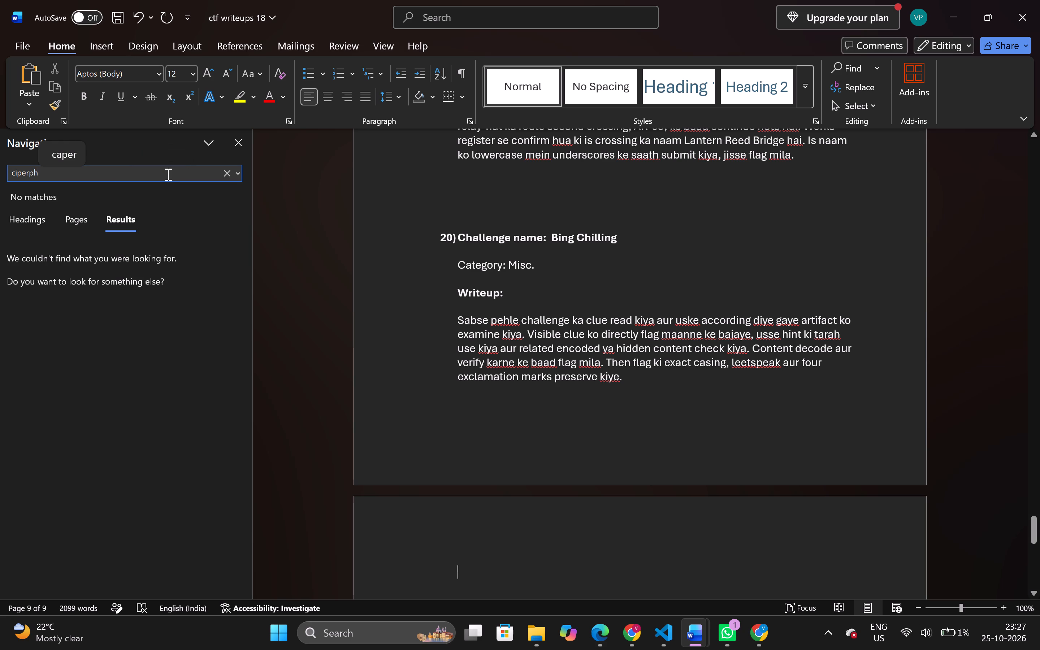
pyautogui.scroll(3, 421, 291)
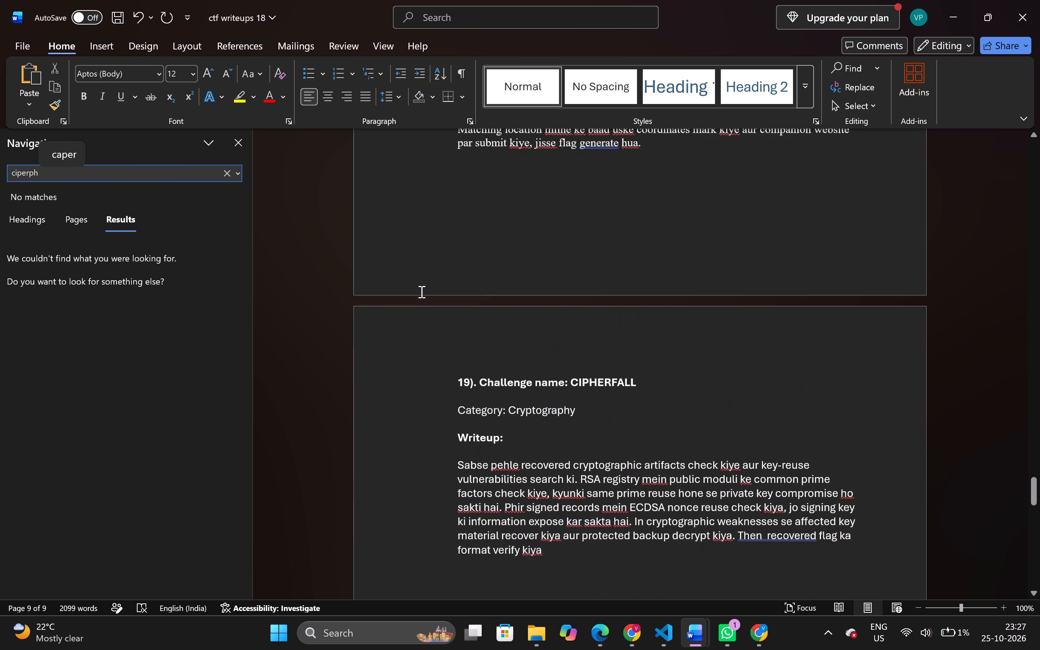
pyautogui.scroll(1, 421, 291)
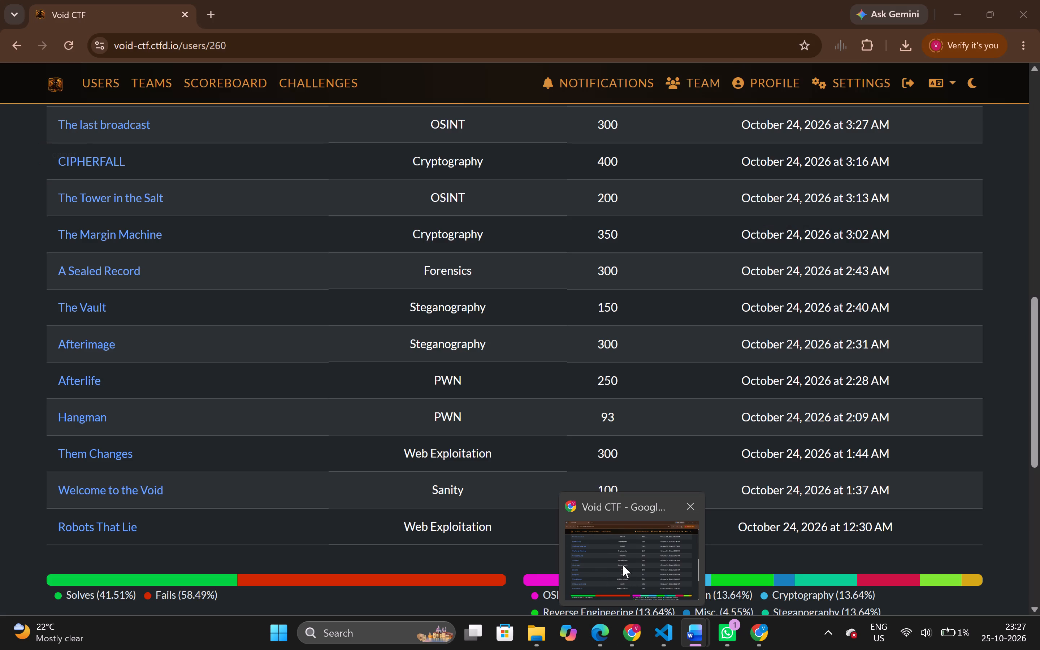
# Replace the document search with "qa towe" to look for The Tower in the Salt challenge.
pyautogui.press('BackSpace')
pyautogui.press('BackSpace')
pyautogui.press('BackSpace')
pyautogui.press('BackSpace')
pyautogui.press('BackSpace')
pyautogui.press('BackSpace')
pyautogui.press('BackSpace')
pyautogui.press('BackSpace')
pyautogui.press('BackSpace')
pyautogui.press('BackSpace')
pyautogui.press('BackSpace')
pyautogui.press('BackSpace')
pyautogui.press('BackSpace')
pyautogui.press('BackSpace')
pyautogui.press('BackSpace')
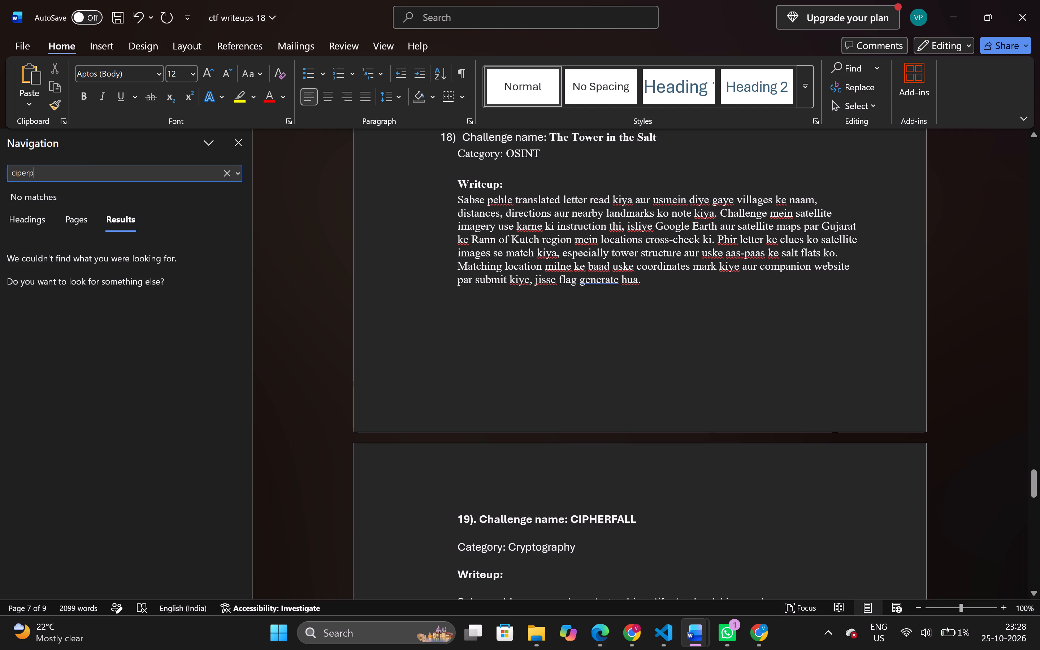
pyautogui.write('qa towe')
# Save the ctf writeups document.
pyautogui.hotkey('ctrl', 's')
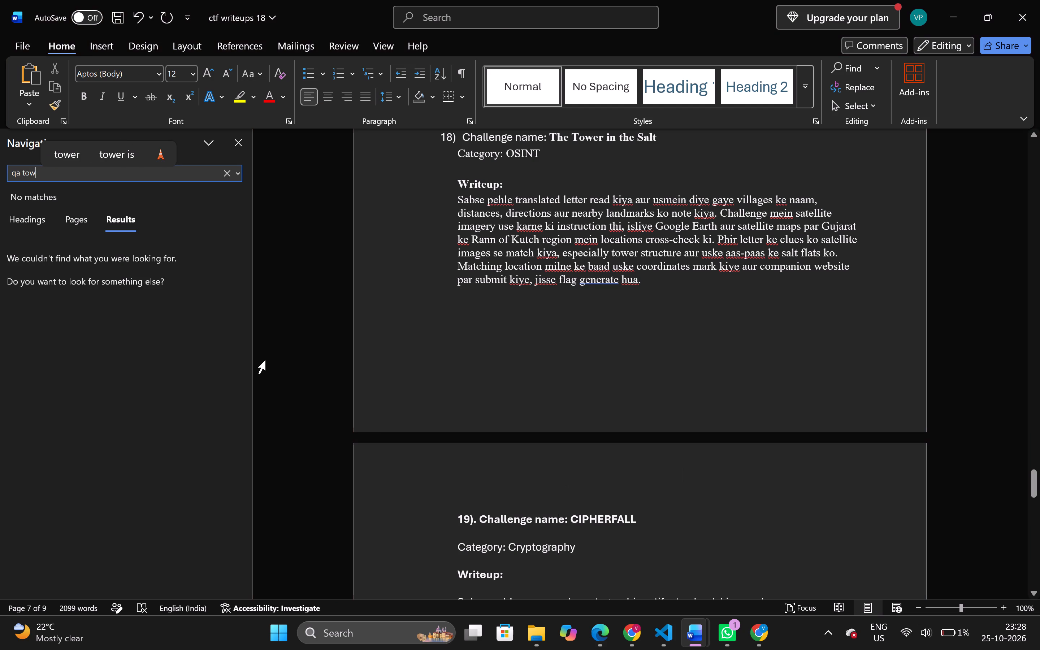
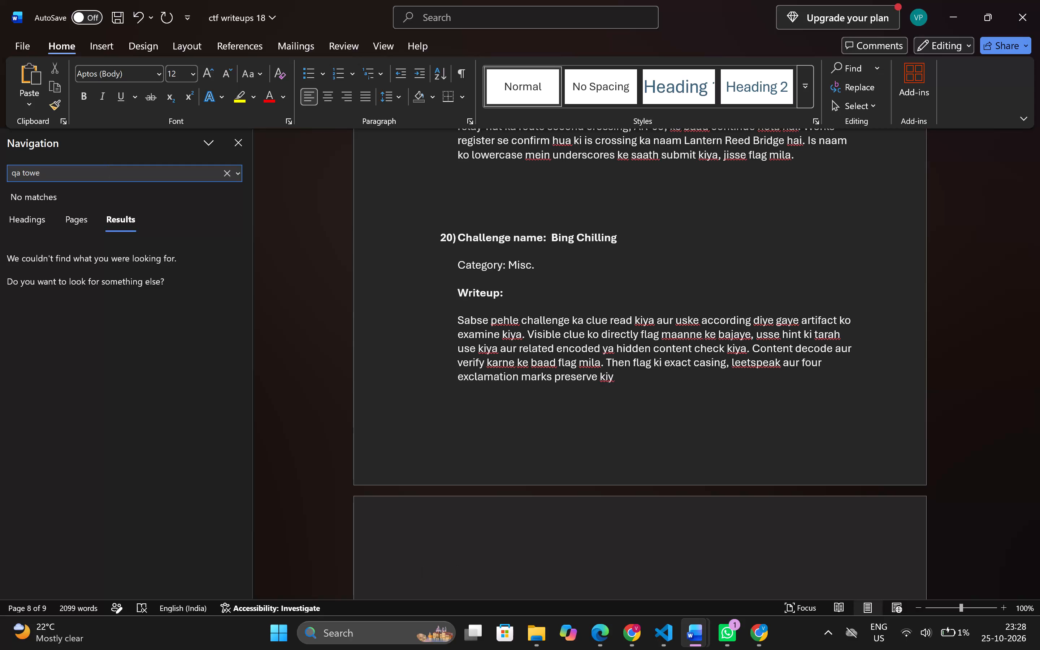
# Finish the Bing Chilling writeup's last sentence so that it ends with "kiye.".
pyautogui.press('e')
pyautogui.press('.')
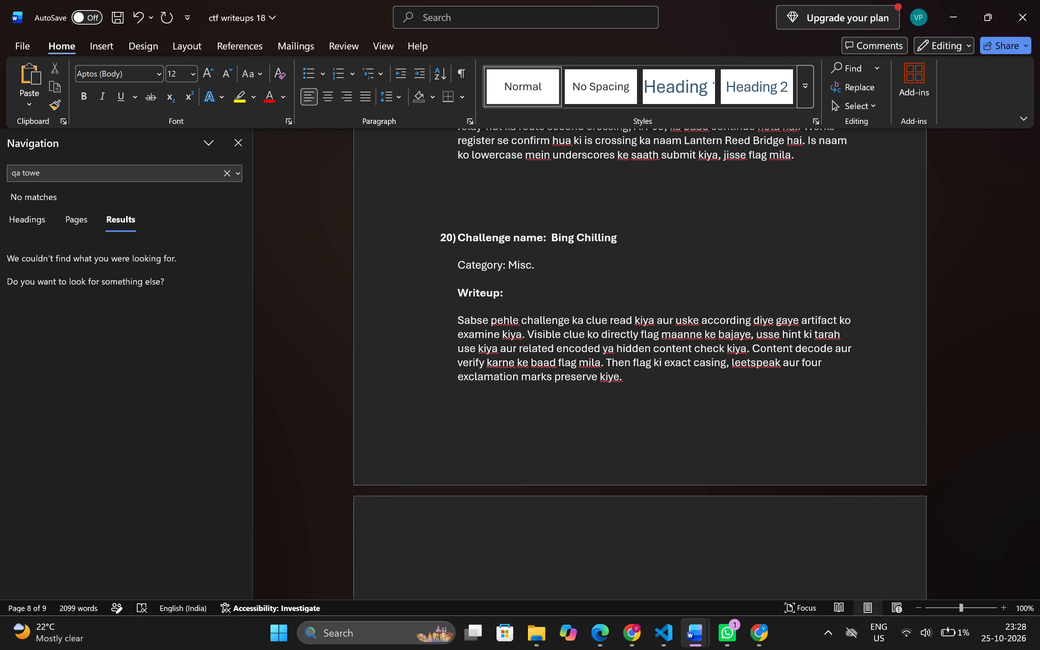
# Search the writeups document for "a tower" and look through the entries for The Tower in the Salt.
pyautogui.scroll(-1, 288, 278)
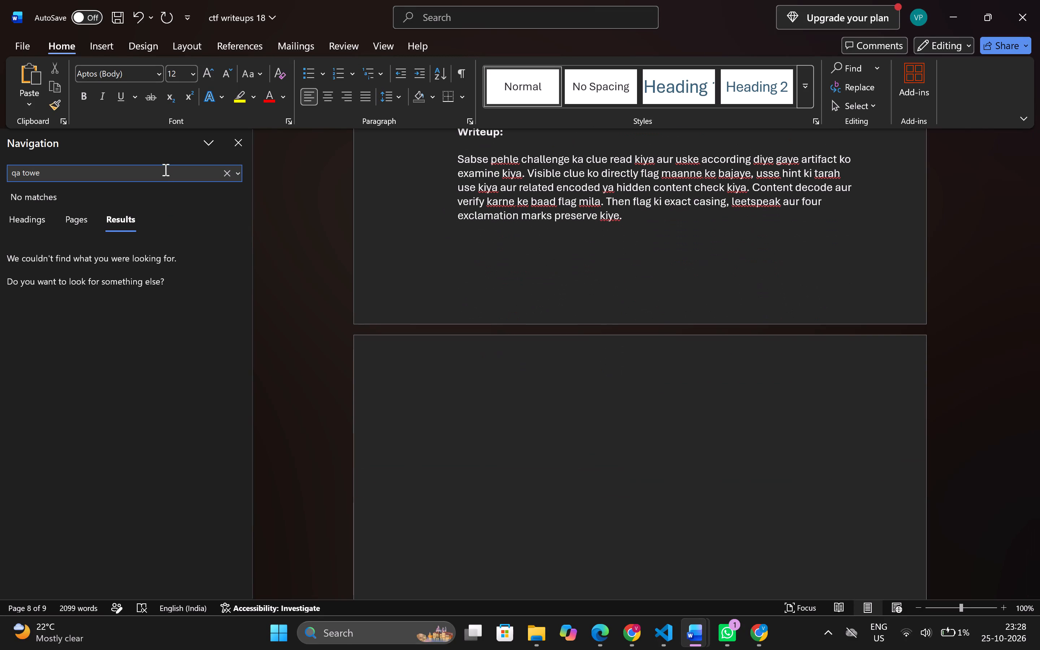
pyautogui.click(165, 169)
pyautogui.press('BackSpace')
pyautogui.write('a')
pyautogui.press('space')
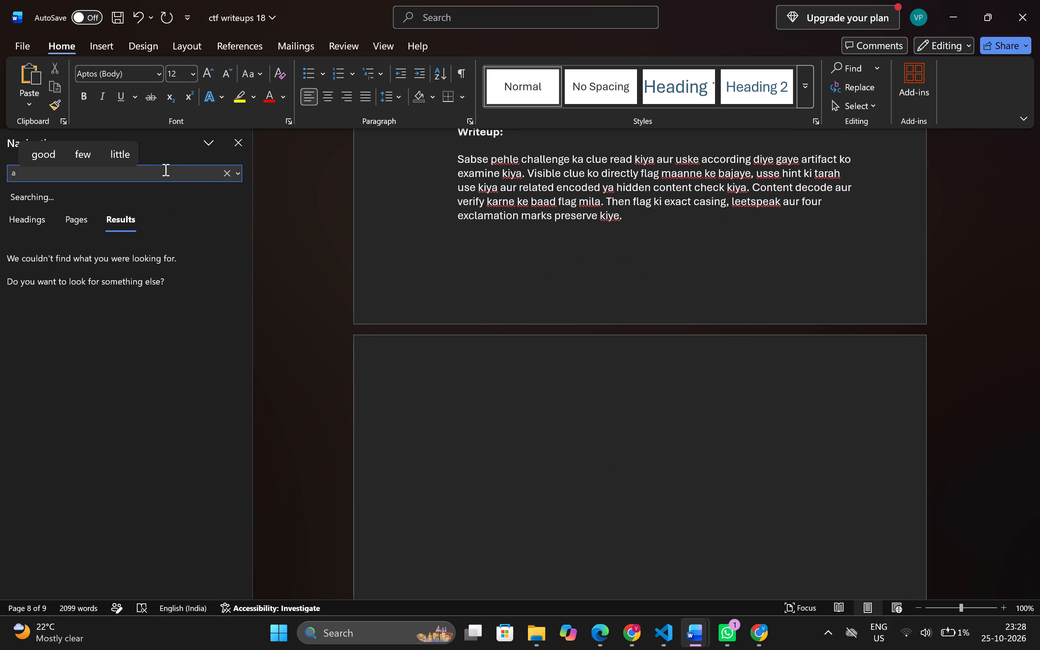
pyautogui.write('towe')
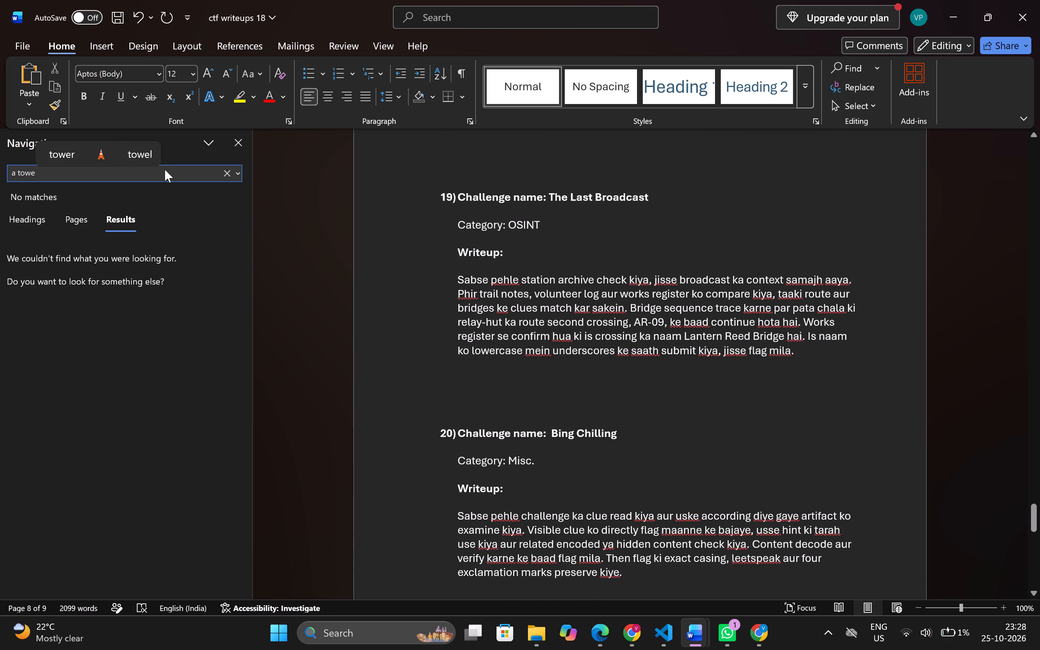
pyautogui.press('r')
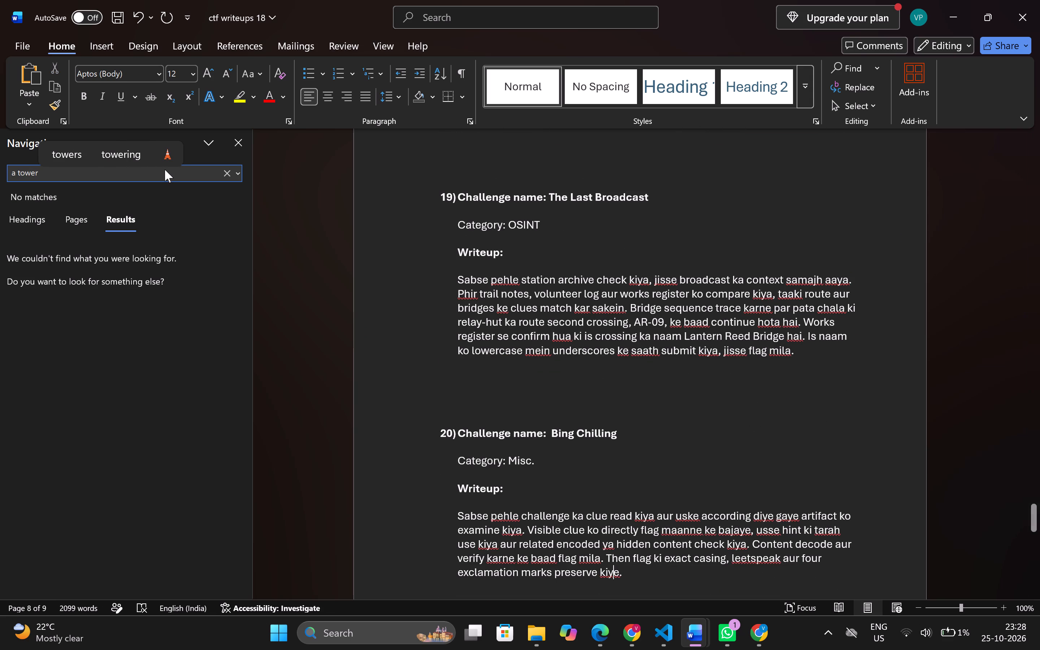
pyautogui.scroll(-2, 497, 554)
pyautogui.scroll(1, 497, 554)
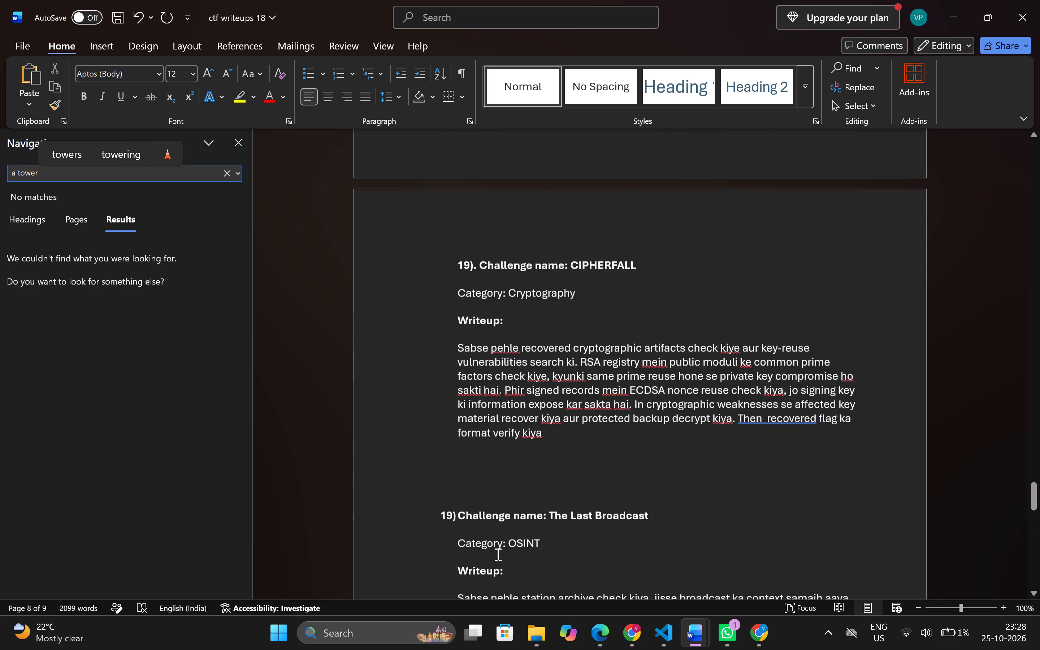
pyautogui.scroll(3, 497, 554)
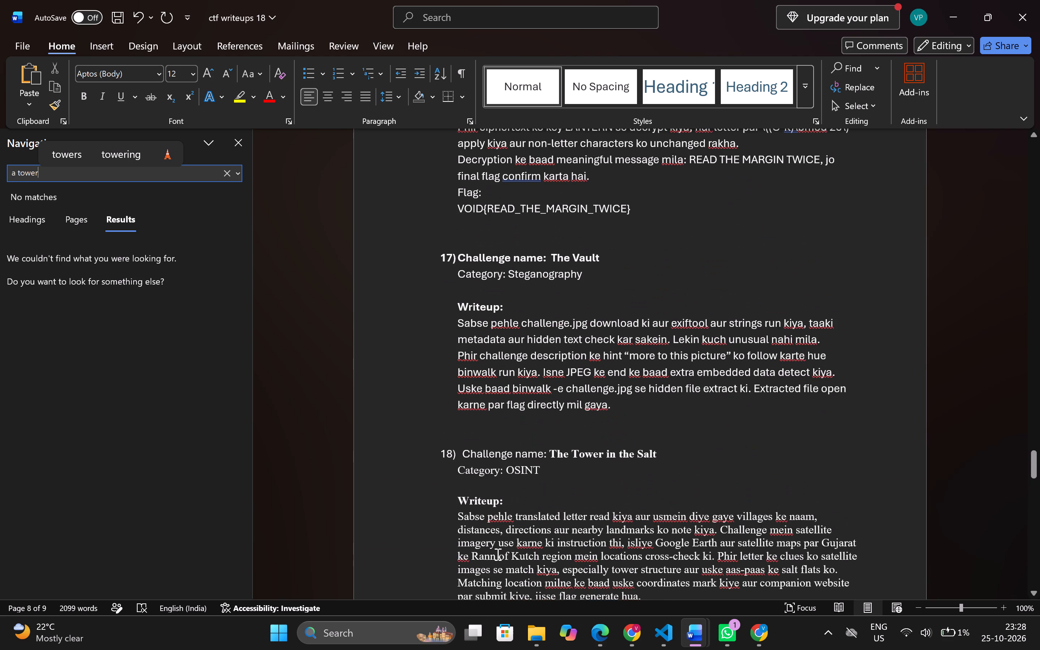
pyautogui.scroll(-1, 497, 554)
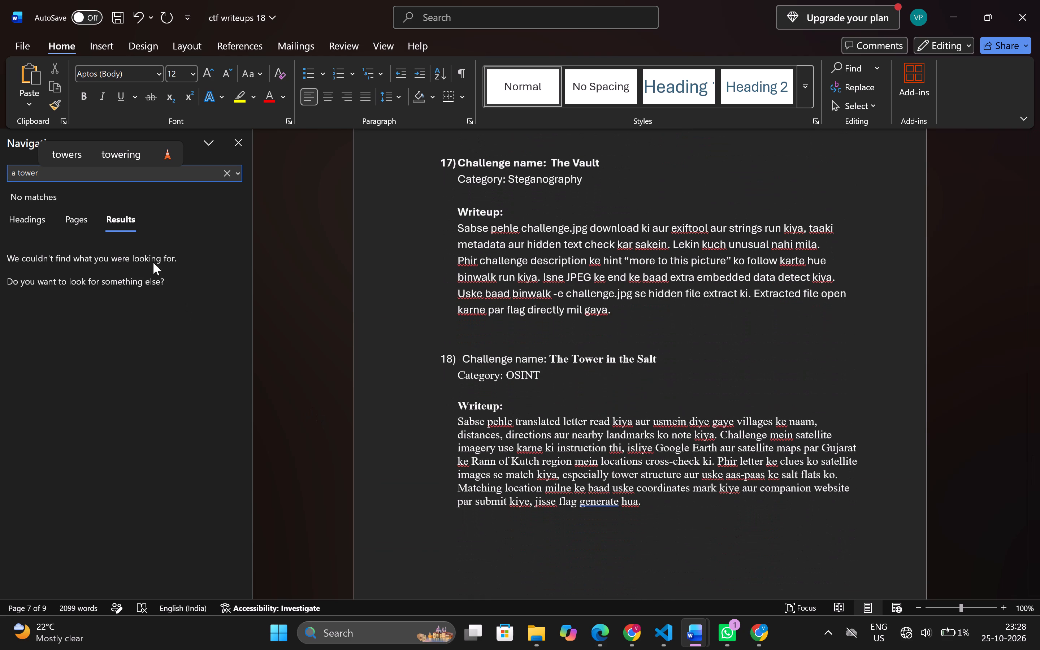
# Replace the document search with "margin" to check for The Margin Machine challenge from the Void CTF solves list.
pyautogui.press('BackSpace')
pyautogui.press('BackSpace')
pyautogui.press('BackSpace')
pyautogui.press('BackSpace')
pyautogui.press('BackSpace')
pyautogui.press('BackSpace')
pyautogui.press('BackSpace')
pyautogui.press('BackSpace')
pyautogui.press('BackSpace')
pyautogui.press('BackSpace')
pyautogui.press('BackSpace')
pyautogui.press('BackSpace')
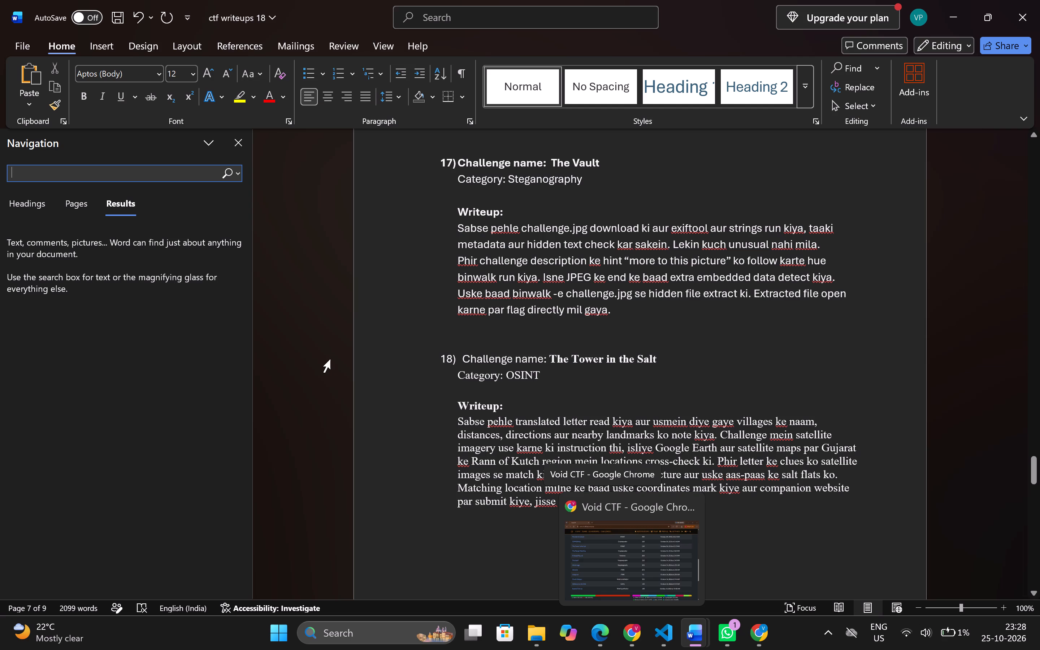
pyautogui.write('margin')
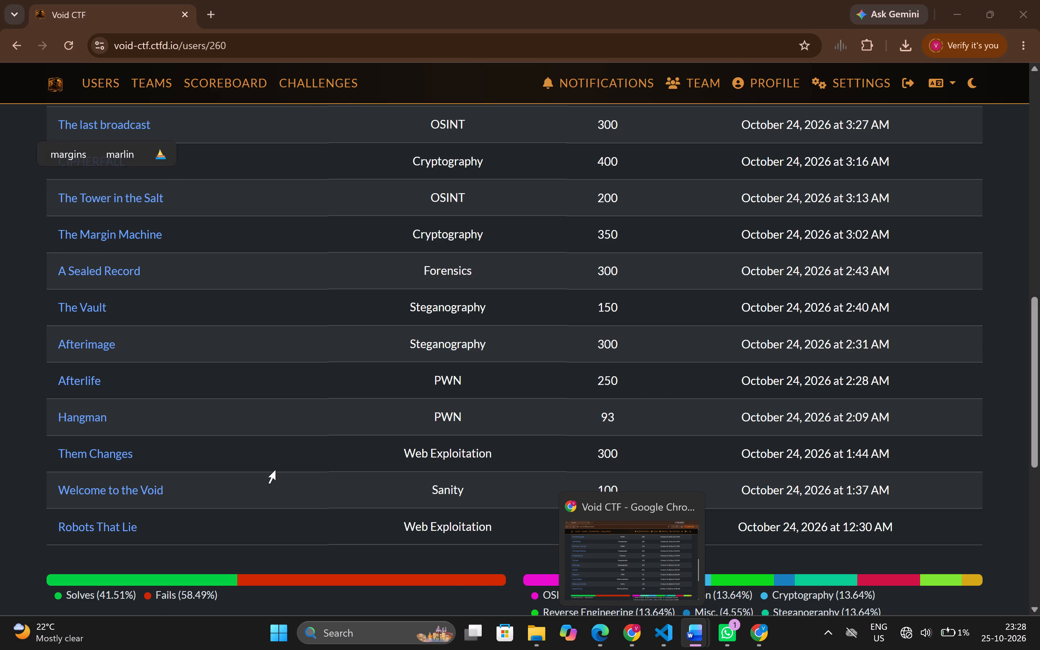
# Replace the document search with "sealed" to check for the A Sealed Record challenge.
pyautogui.press('BackSpace')
pyautogui.press('BackSpace')
pyautogui.press('BackSpace')
pyautogui.press('BackSpace')
pyautogui.press('BackSpace')
pyautogui.press('BackSpace')
pyautogui.press('BackSpace')
pyautogui.press('BackSpace')
pyautogui.press('BackSpace')
pyautogui.press('BackSpace')
pyautogui.press('BackSpace')
pyautogui.press('BackSpace')
pyautogui.write('sealed')
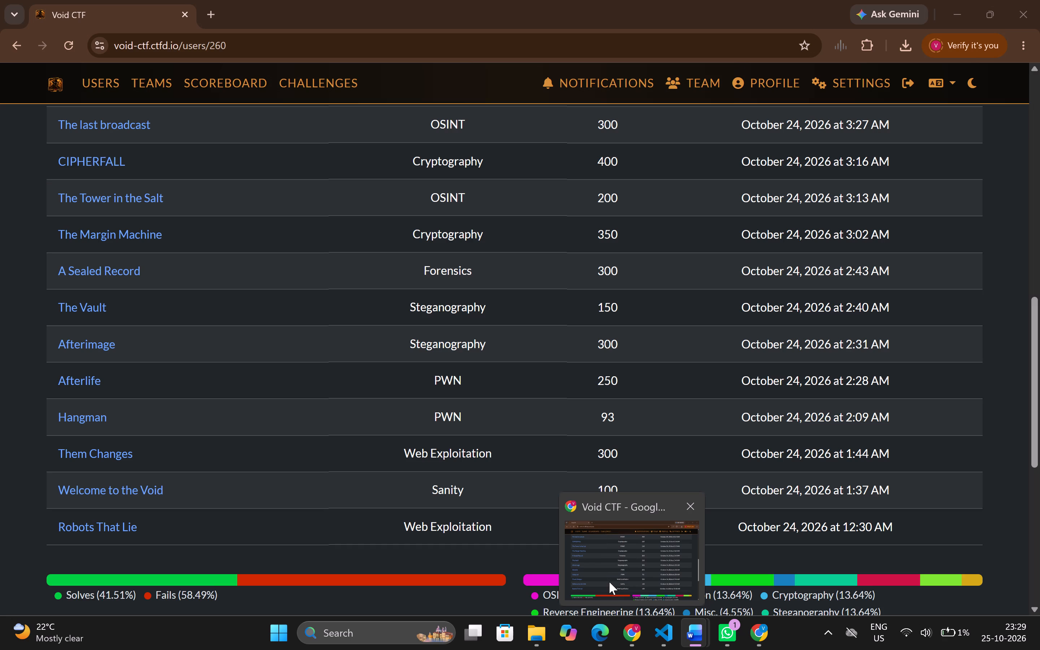
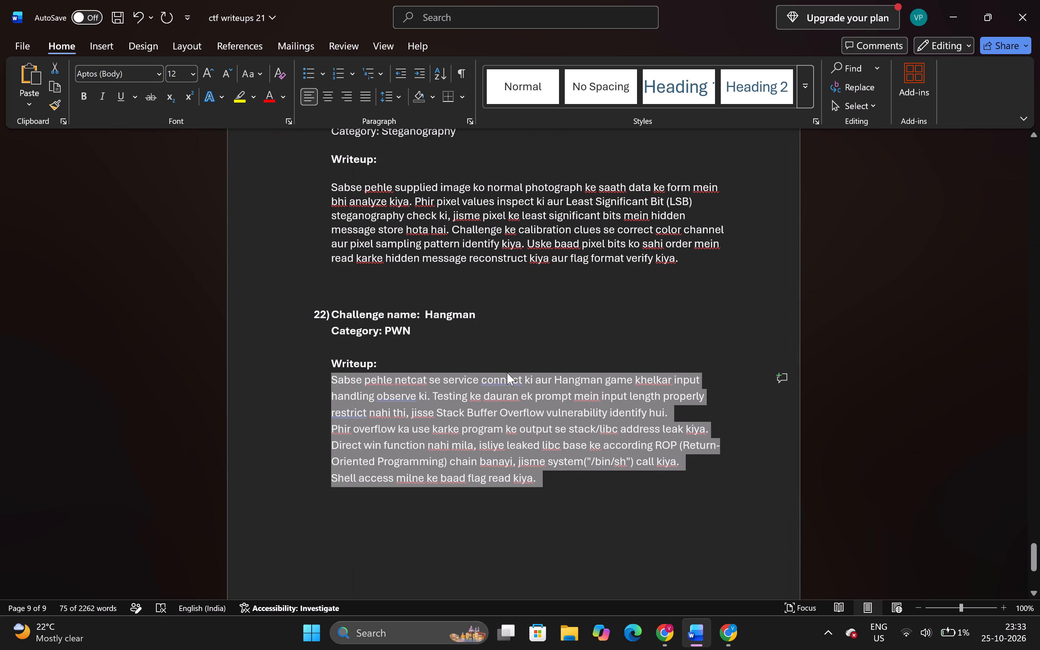
pyautogui.click(574, 451)
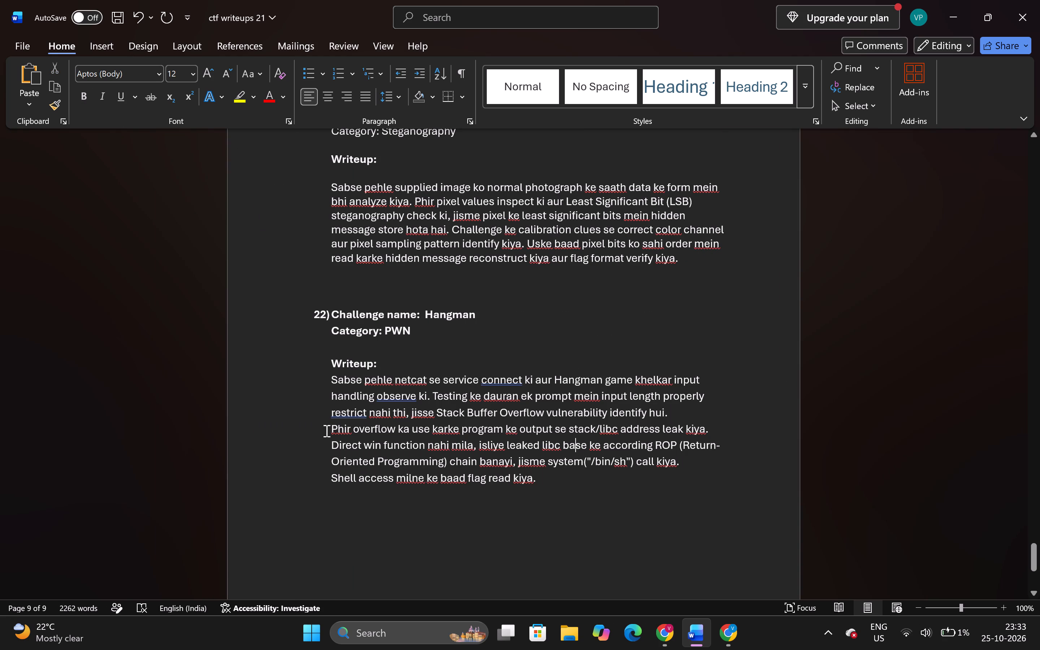
# Save the document with the new Hangman entry.
pyautogui.scroll(3, 516, 363)
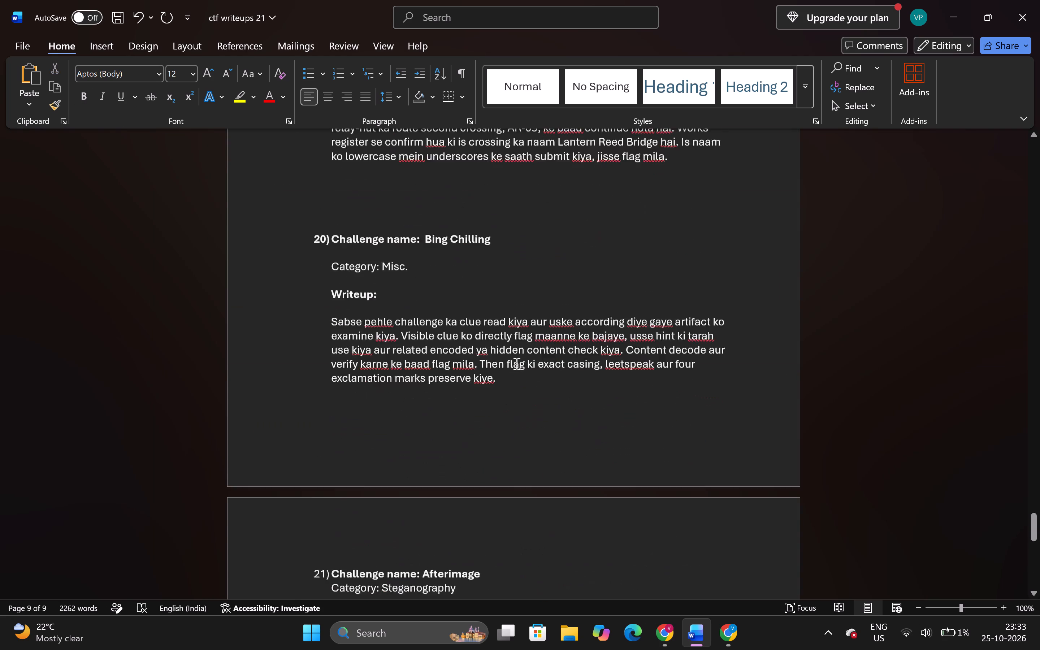
pyautogui.scroll(4, 516, 363)
pyautogui.click(488, 316)
pyautogui.hotkey('ctrl', 's')
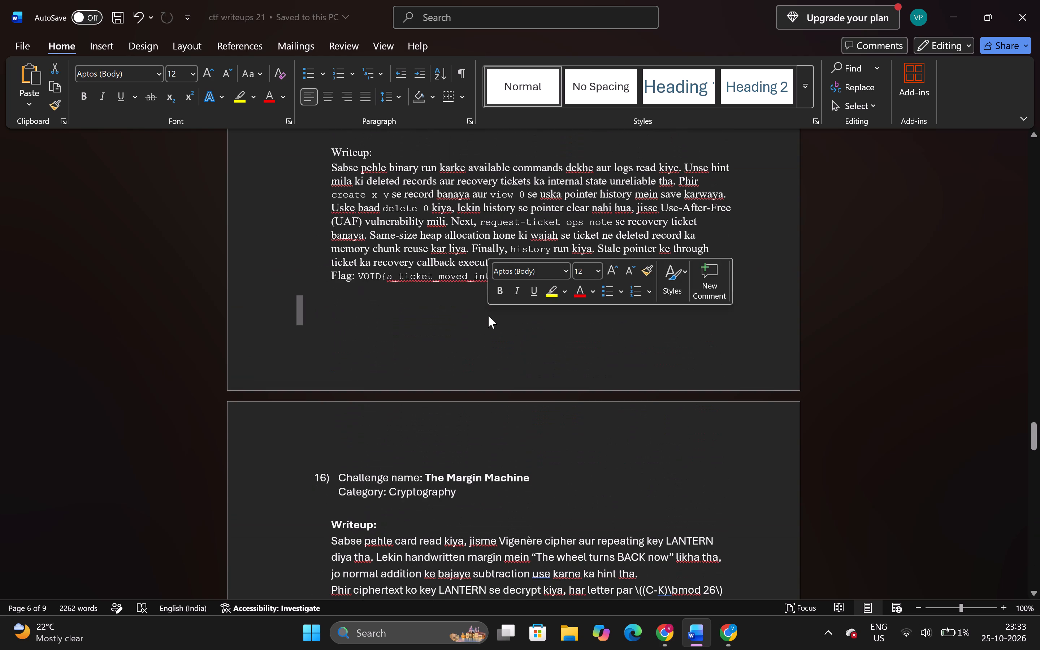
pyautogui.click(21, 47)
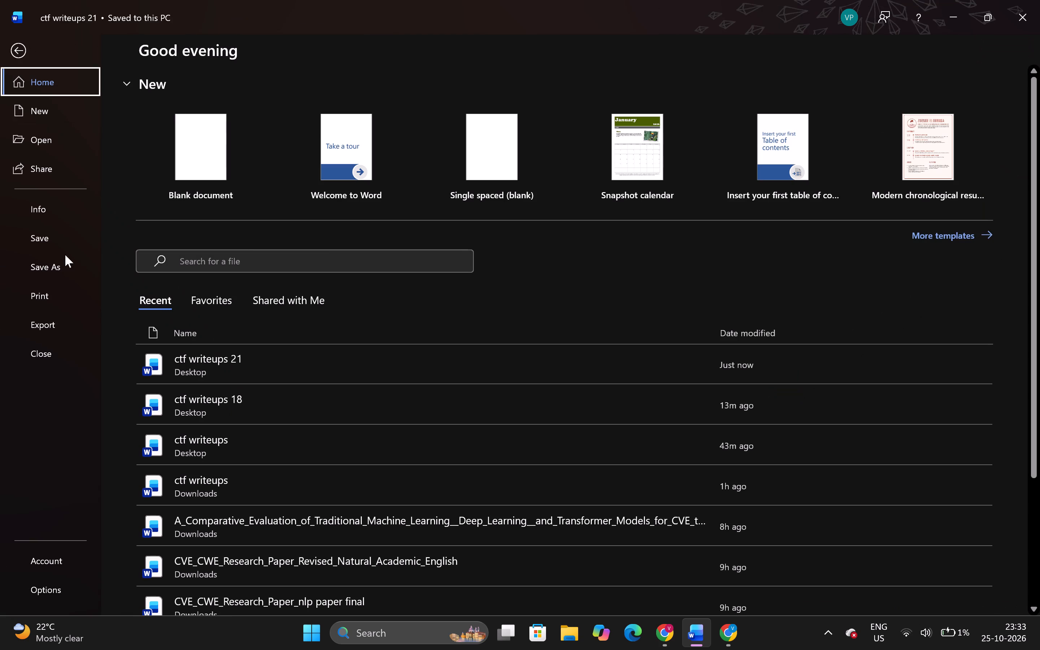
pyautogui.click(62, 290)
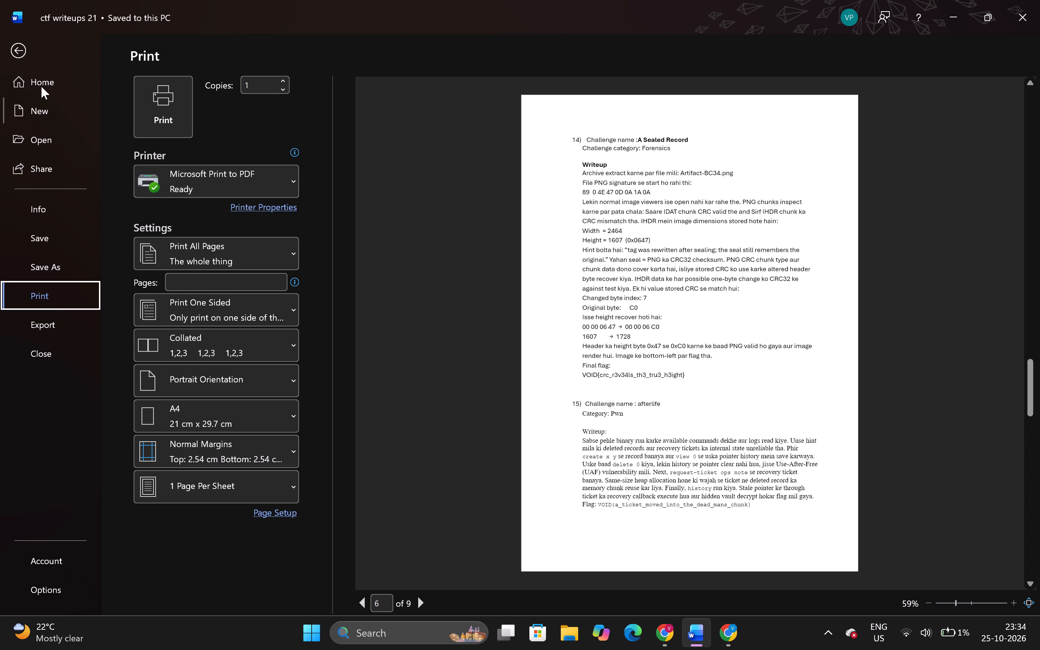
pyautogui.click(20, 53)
# Add two blank lines directly below the "Write-ups" title on the first page.
pyautogui.scroll(14, 375, 251)
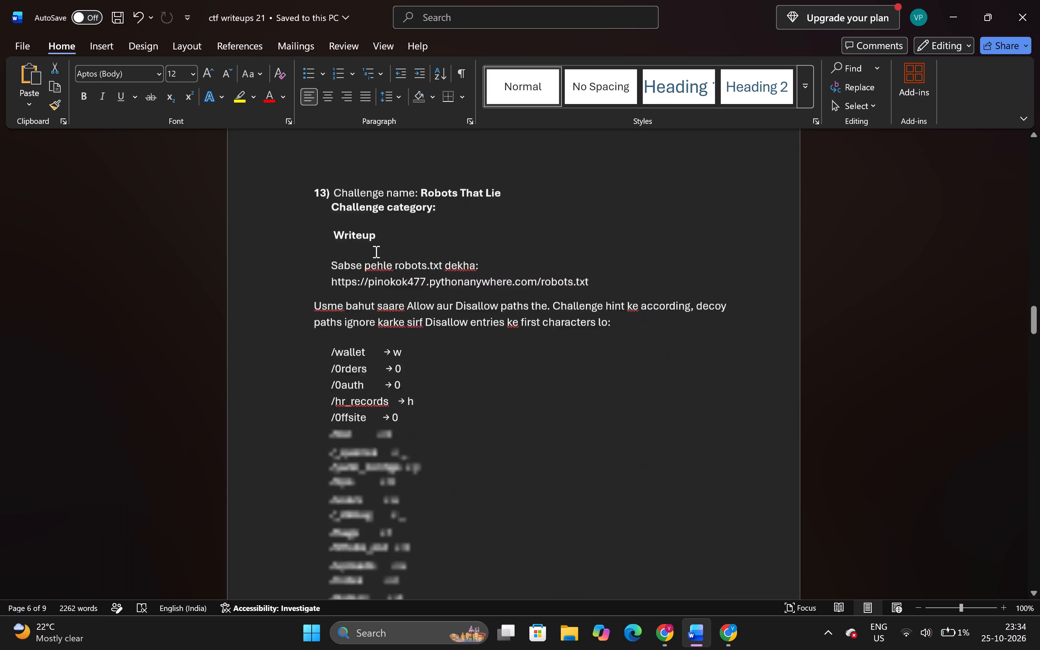
pyautogui.scroll(12, 375, 251)
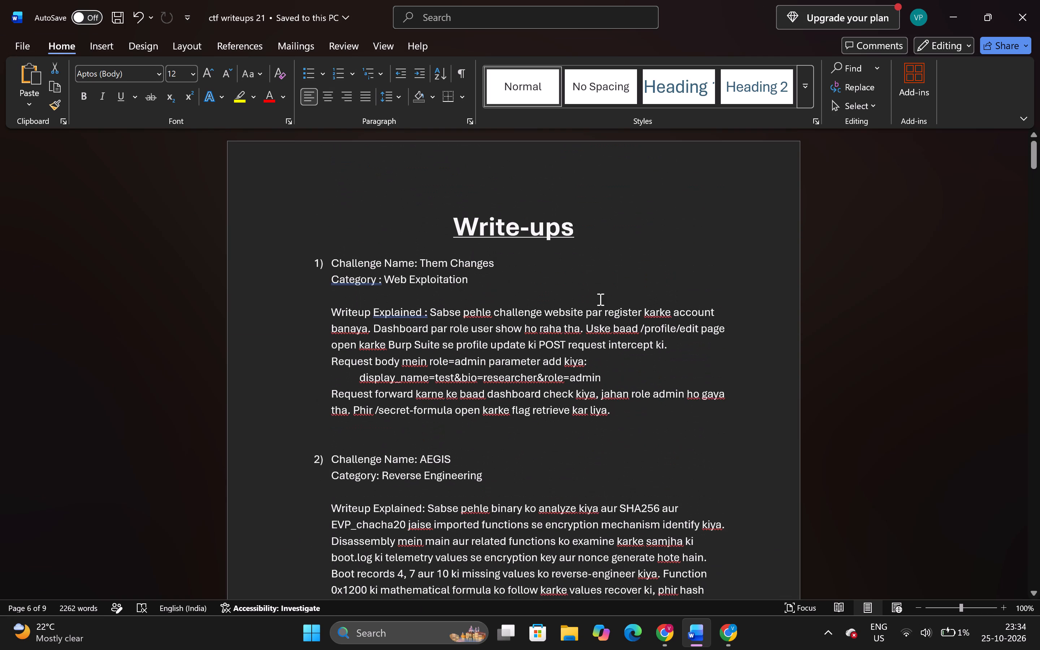
pyautogui.click(593, 230)
pyautogui.press('Return')
pyautogui.press('Return')
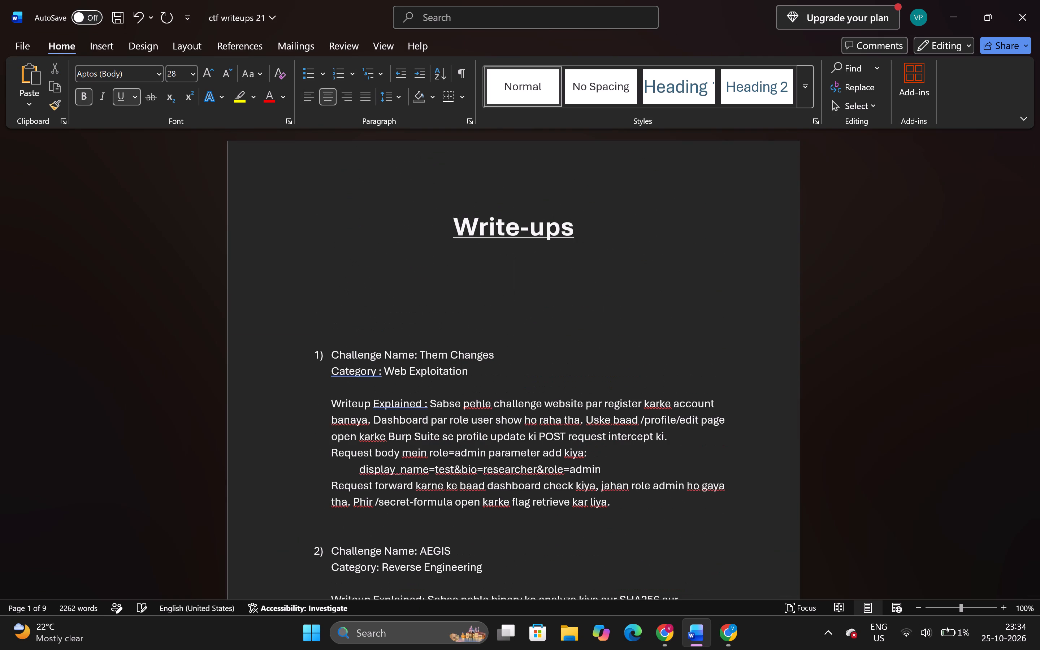
# Below the "Write-ups" title, enter the author's name line and "Team name: CyberWarrior" at font size 10.
pyautogui.click(339, 282)
pyautogui.tripleClick(223, 73)
pyautogui.tripleClick(223, 73)
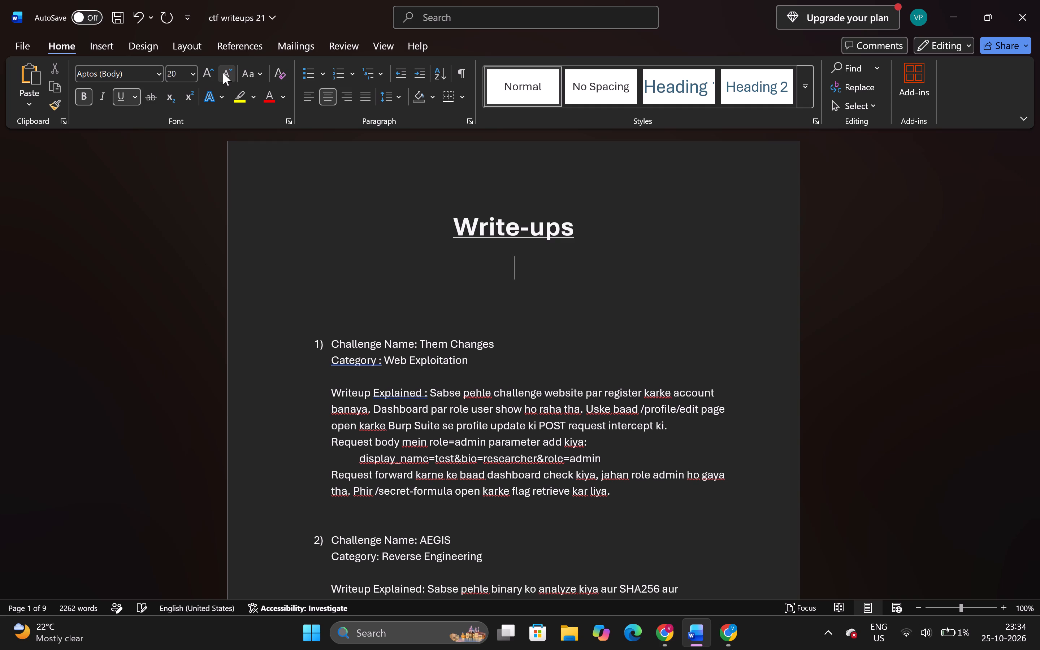
pyautogui.tripleClick(223, 73)
pyautogui.click(223, 73)
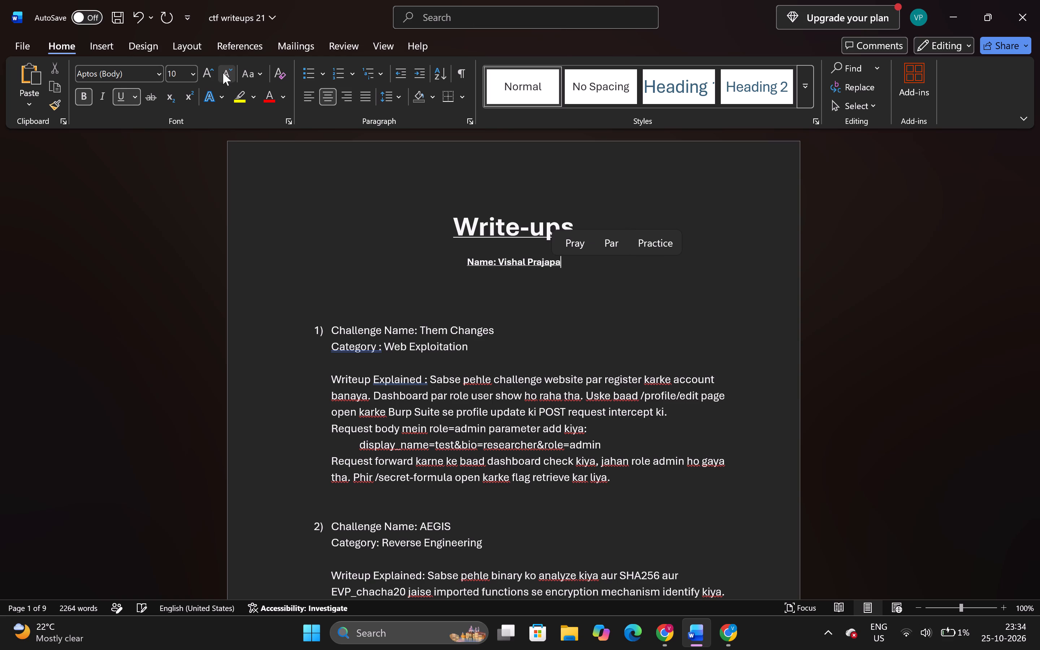
pyautogui.press('Return')
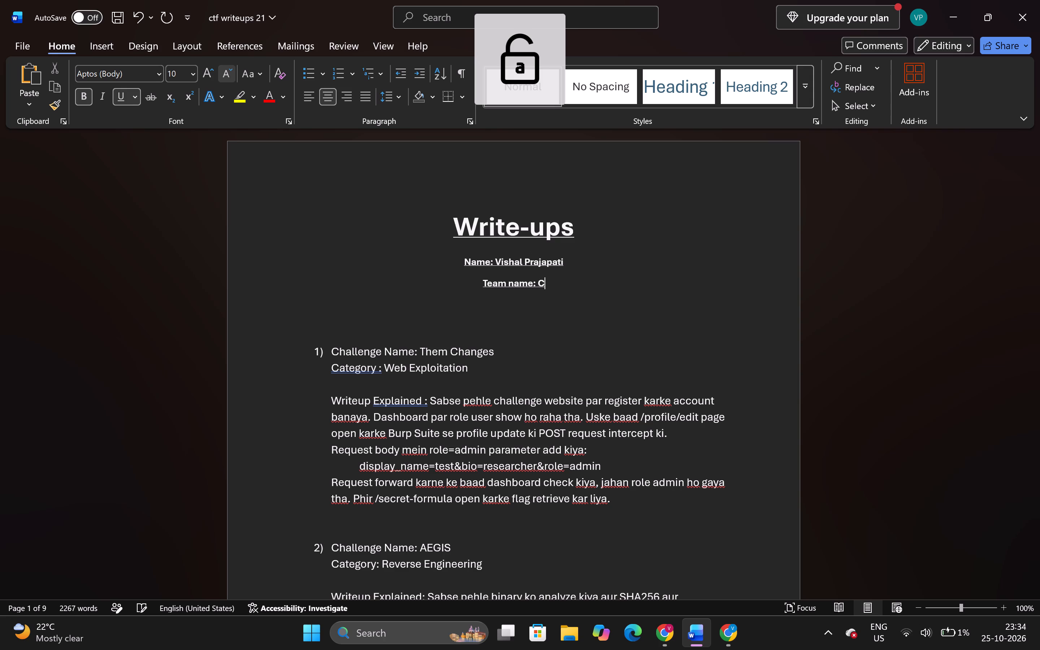
pyautogui.press('w')
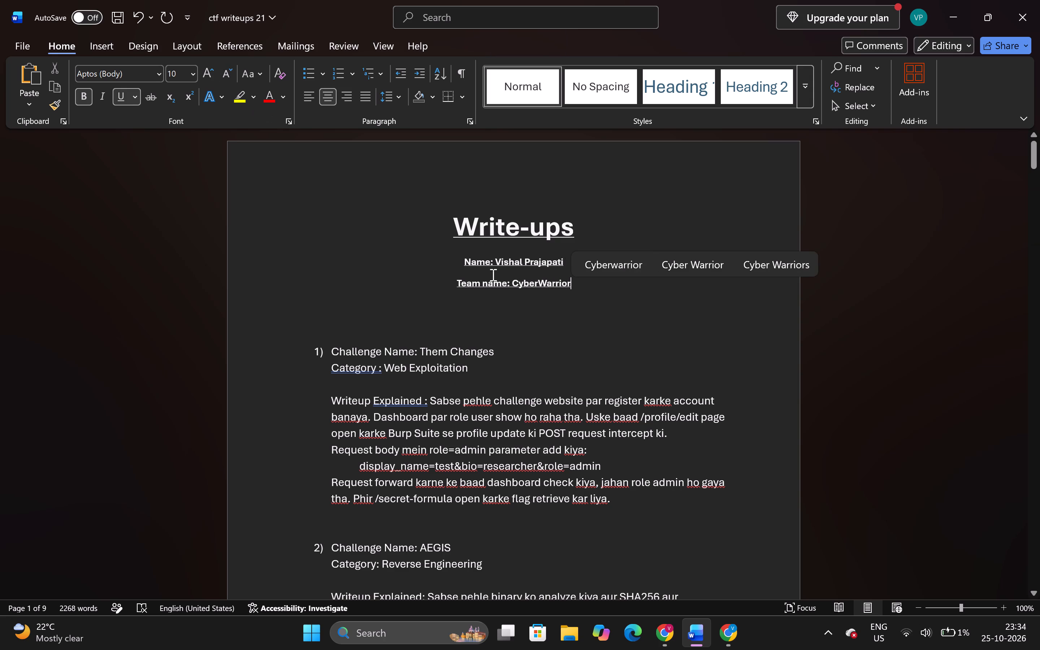
pyautogui.click(520, 312)
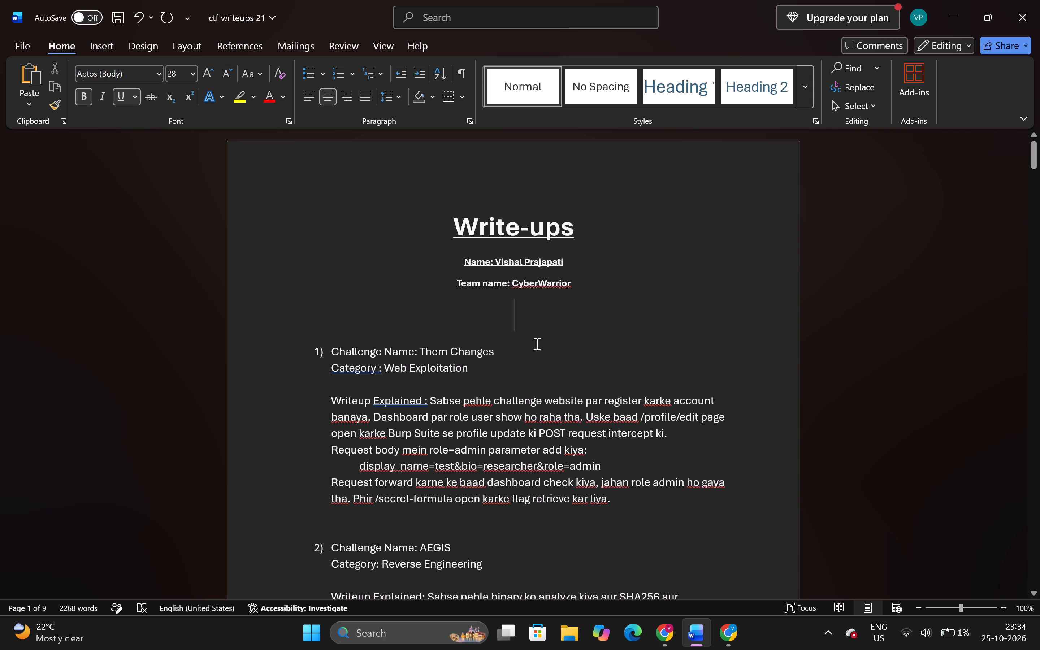
# Save the document with the author and team lines.
pyautogui.hotkey('ctrl', 's')
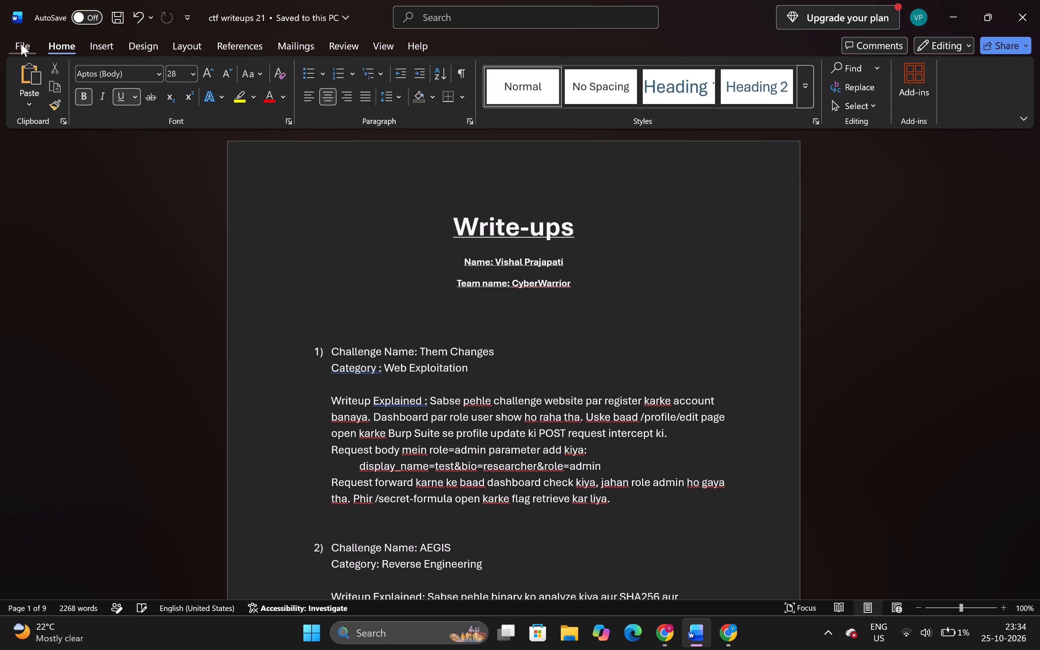
# Print the whole document with Microsoft Print to PDF, saving it in Downloads as "CTF Writeups".
pyautogui.click(21, 44)
pyautogui.click(55, 264)
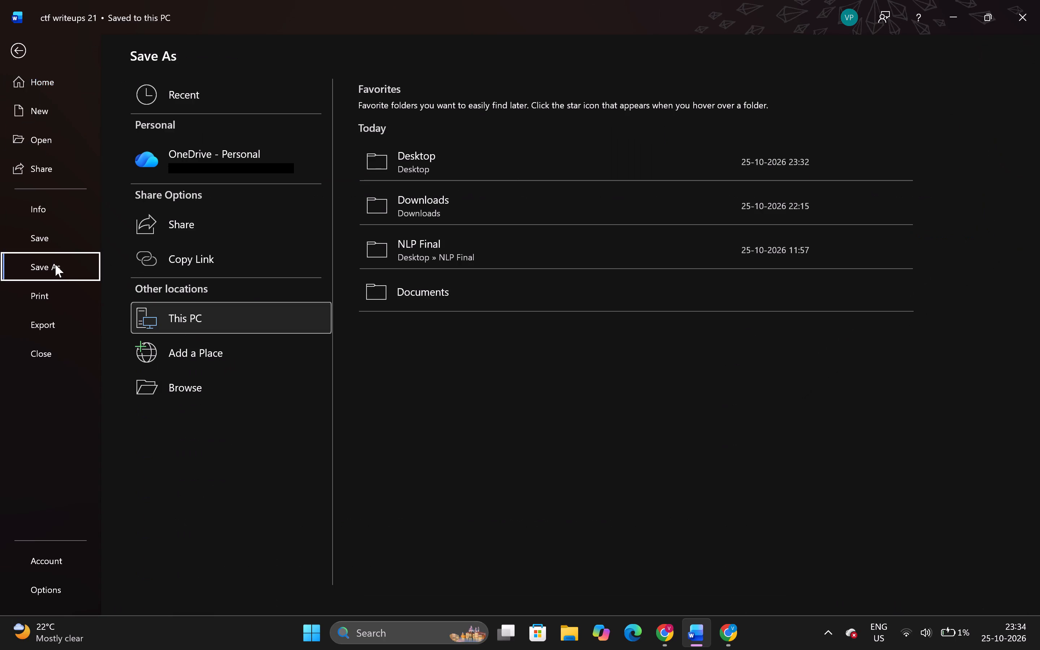
pyautogui.click(55, 287)
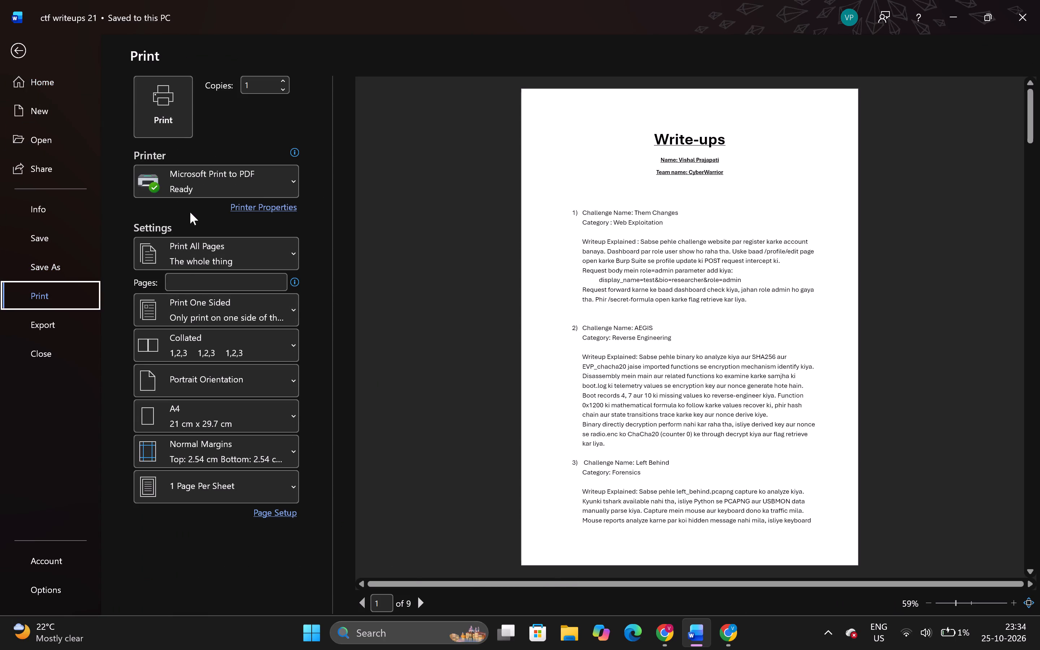
pyautogui.click(175, 99)
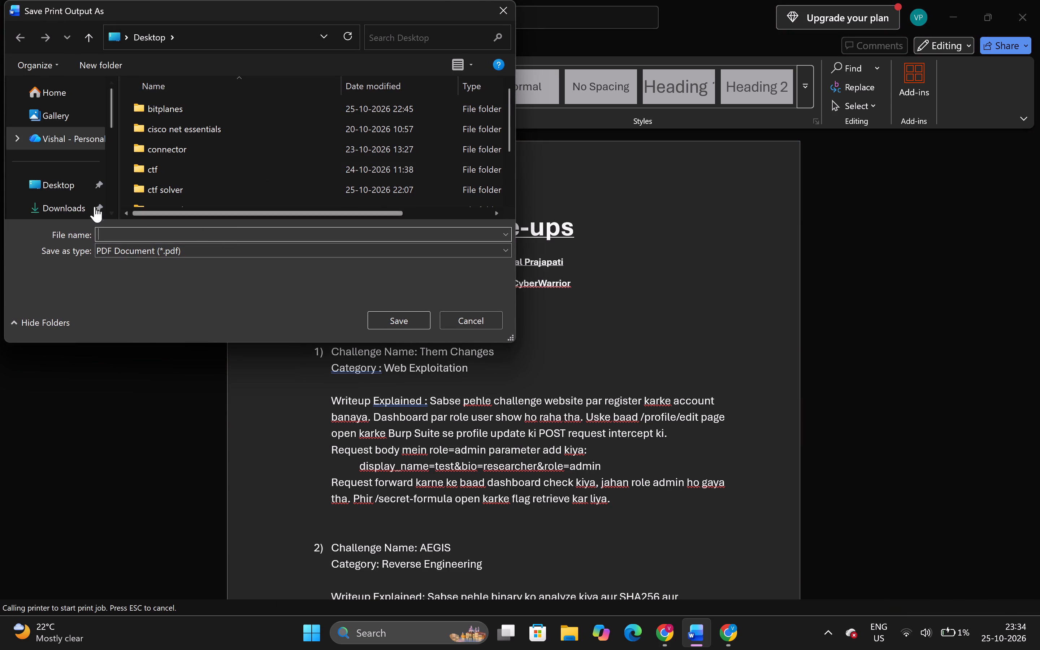
pyautogui.doubleClick(89, 205)
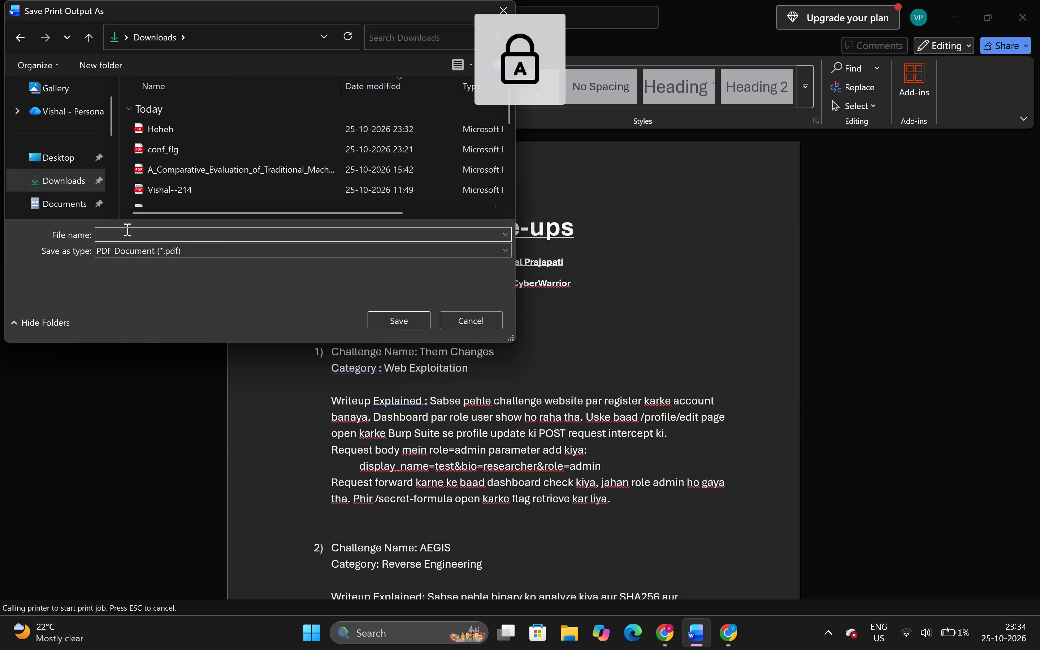
pyautogui.write('CTG')
pyautogui.press('BackSpace')
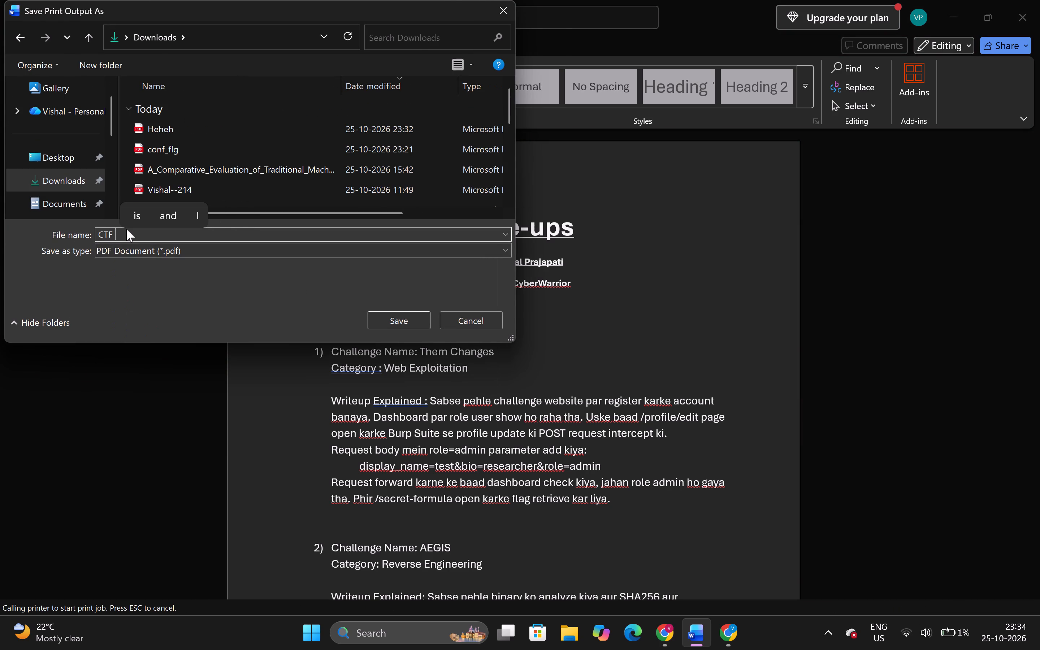
pyautogui.write('roi')
pyautogui.press('BackSpace')
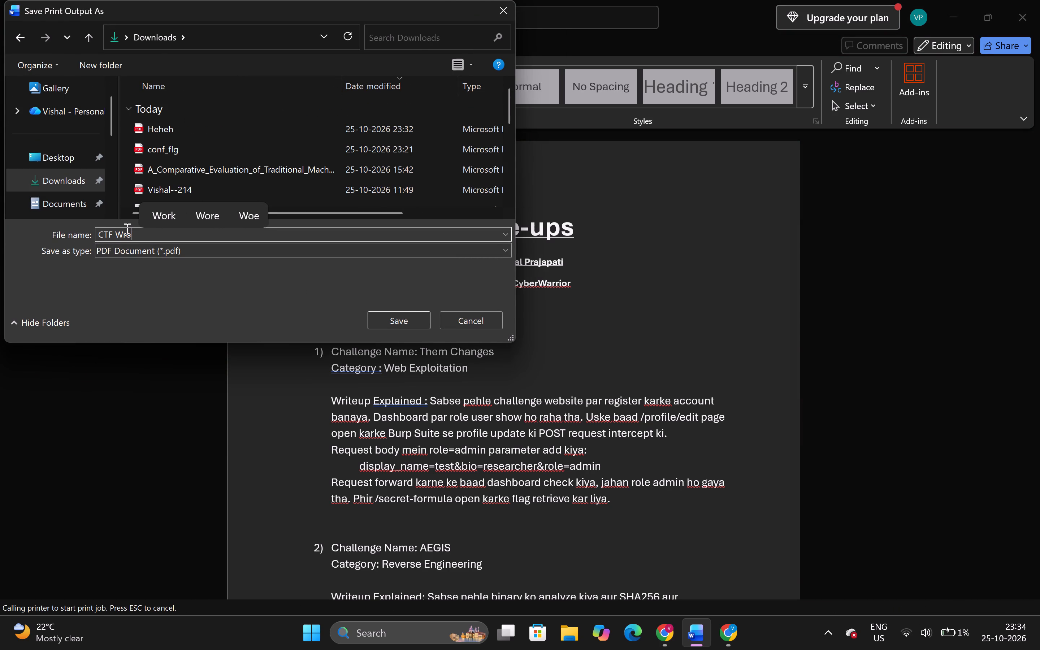
pyautogui.press('BackSpace')
pyautogui.write('iteups')
pyautogui.press('Return')
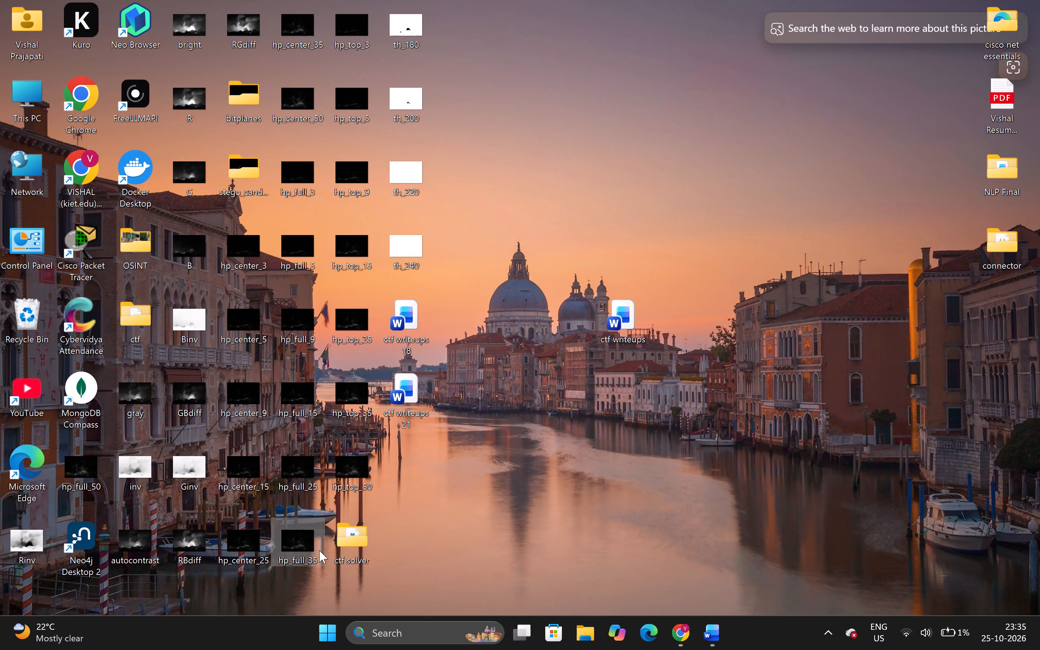
# Delete the desktop block of generated images from bright through hp_top_50, including the bitplanes and stego folders within it.
pyautogui.moveTo(319, 550); pyautogui.dragTo(316, 530)
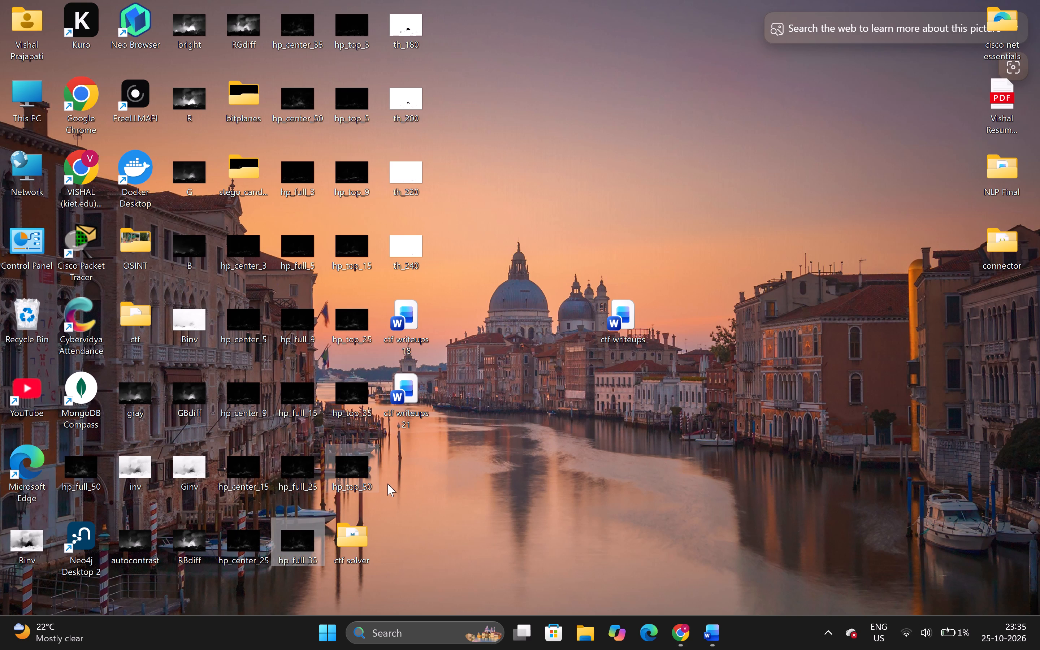
pyautogui.moveTo(380, 484); pyautogui.dragTo(213, 81)
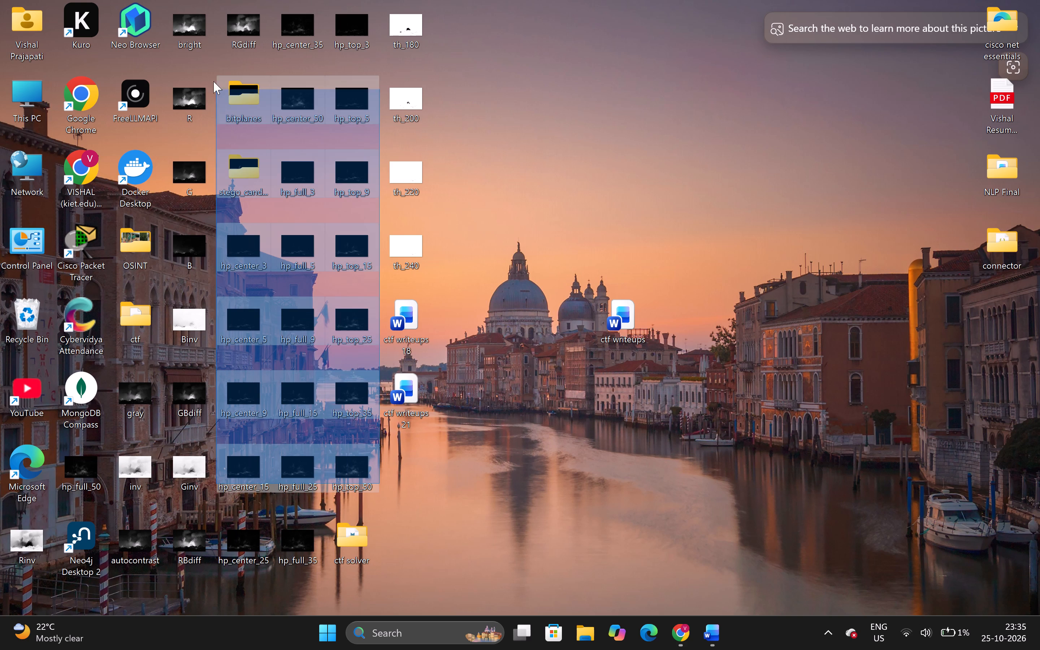
pyautogui.moveTo(213, 81); pyautogui.dragTo(180, 29)
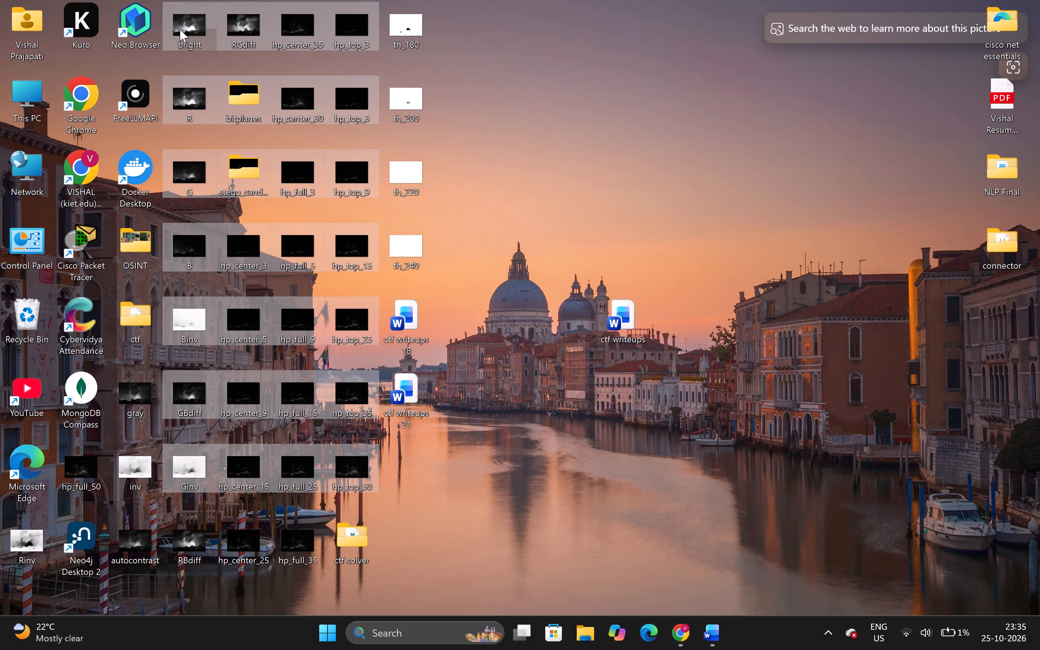
pyautogui.rightClick(307, 245)
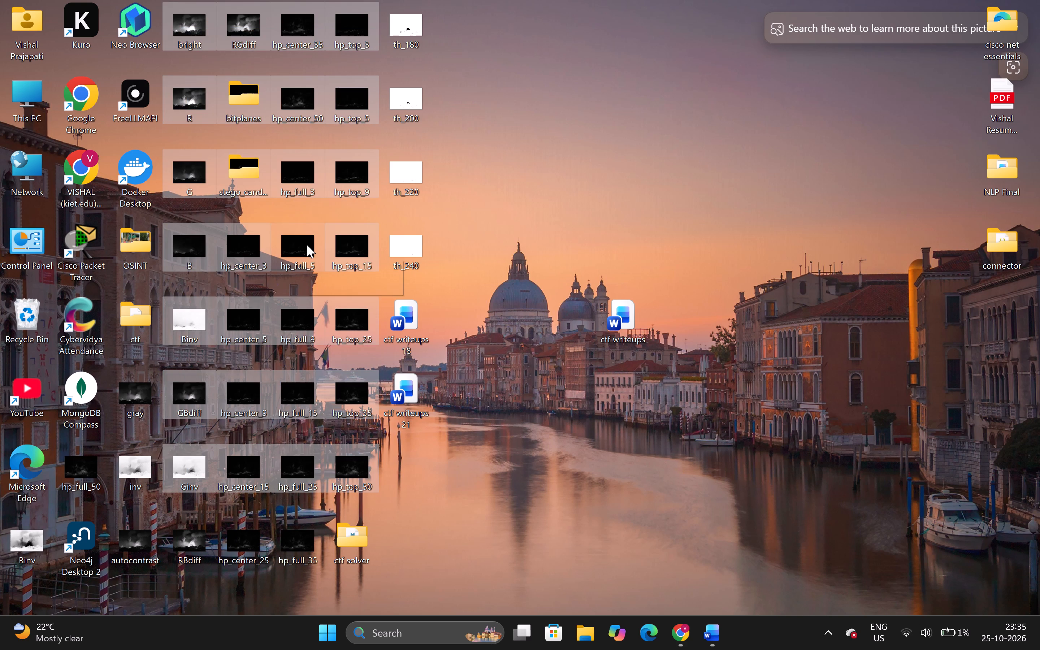
pyautogui.click(511, 124)
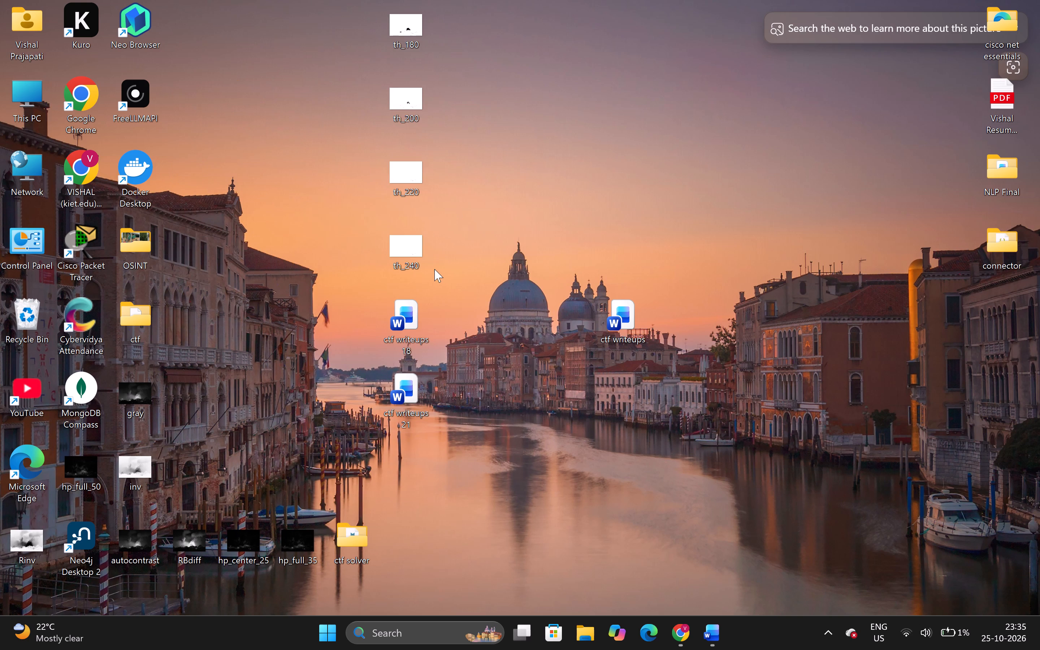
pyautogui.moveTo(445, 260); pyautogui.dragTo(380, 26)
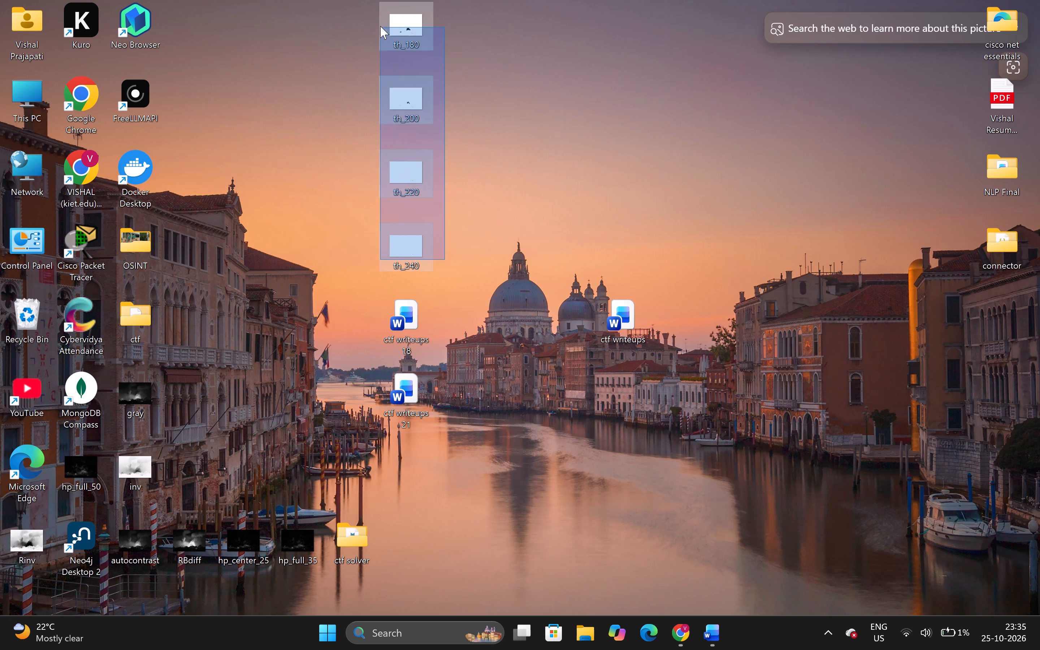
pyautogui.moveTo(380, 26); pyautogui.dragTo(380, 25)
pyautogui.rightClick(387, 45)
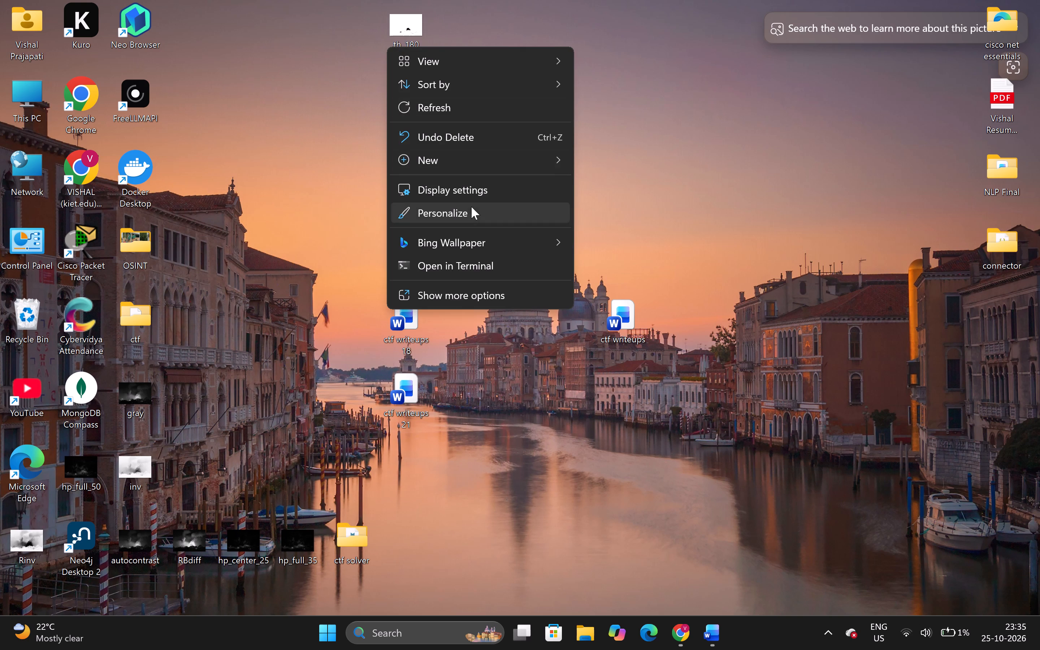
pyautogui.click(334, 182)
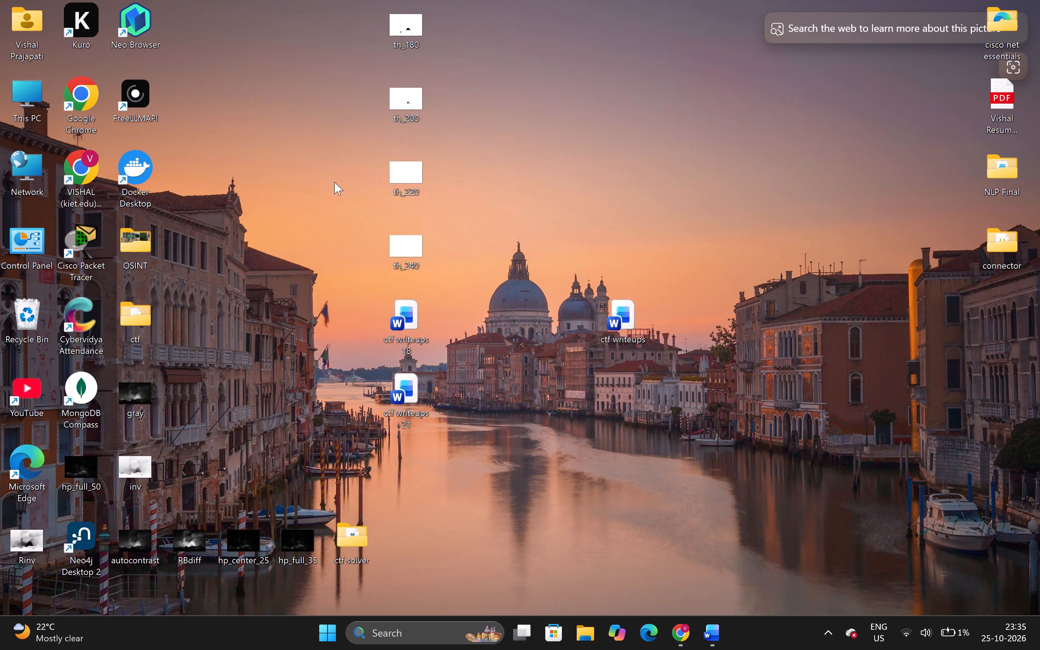
# Delete the th_180, th_200, th_220 and th_240 images from the desktop.
pyautogui.moveTo(378, 14); pyautogui.dragTo(442, 352)
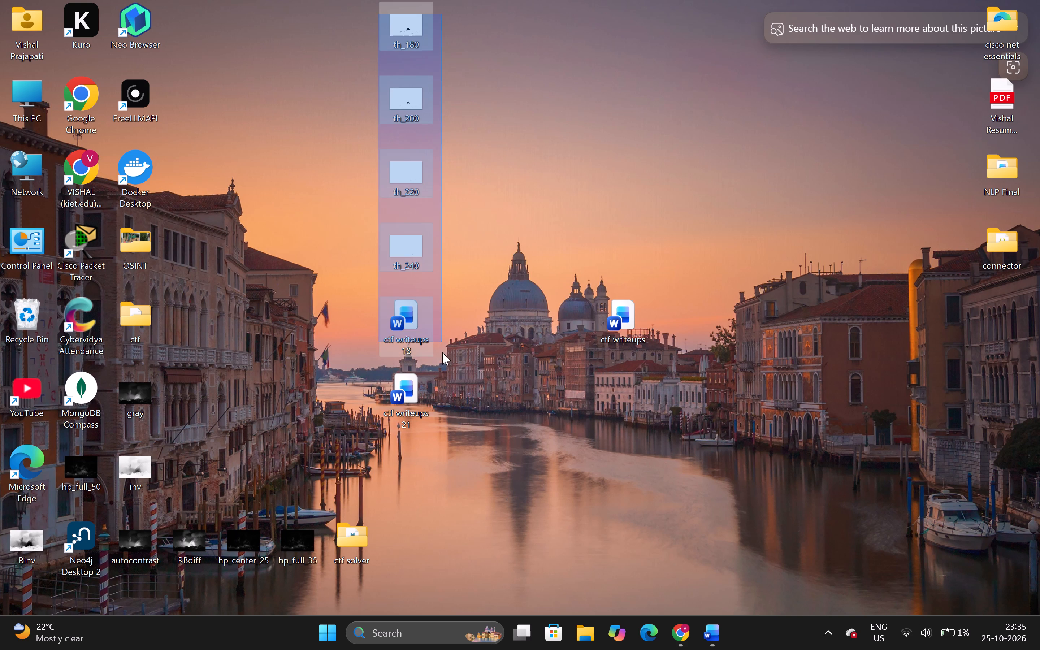
pyautogui.moveTo(442, 352); pyautogui.dragTo(439, 286)
pyautogui.rightClick(404, 194)
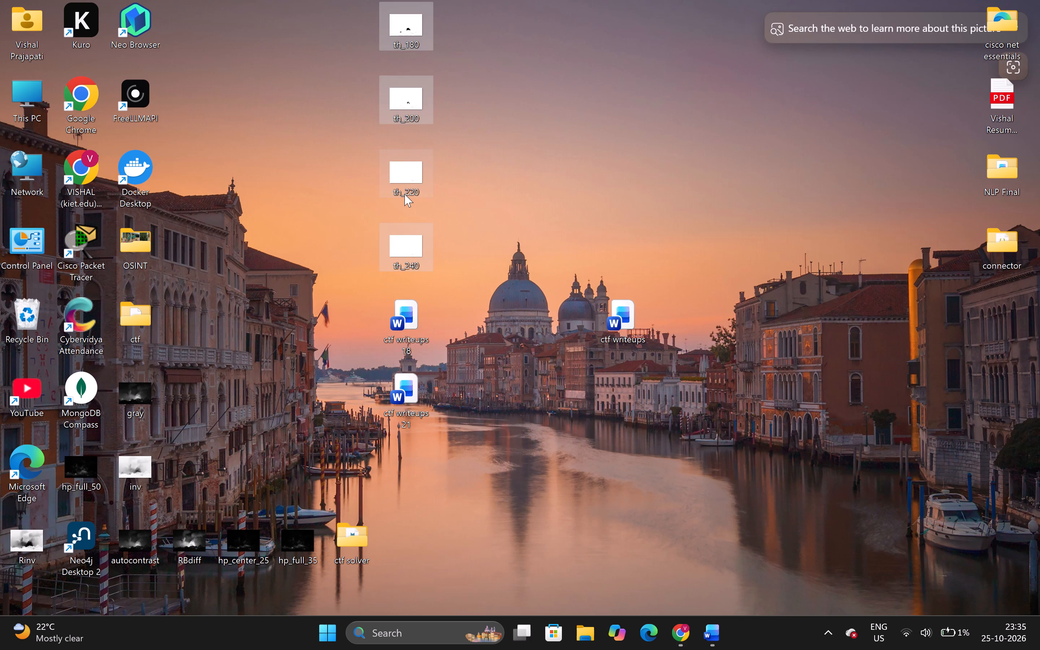
pyautogui.click(608, 100)
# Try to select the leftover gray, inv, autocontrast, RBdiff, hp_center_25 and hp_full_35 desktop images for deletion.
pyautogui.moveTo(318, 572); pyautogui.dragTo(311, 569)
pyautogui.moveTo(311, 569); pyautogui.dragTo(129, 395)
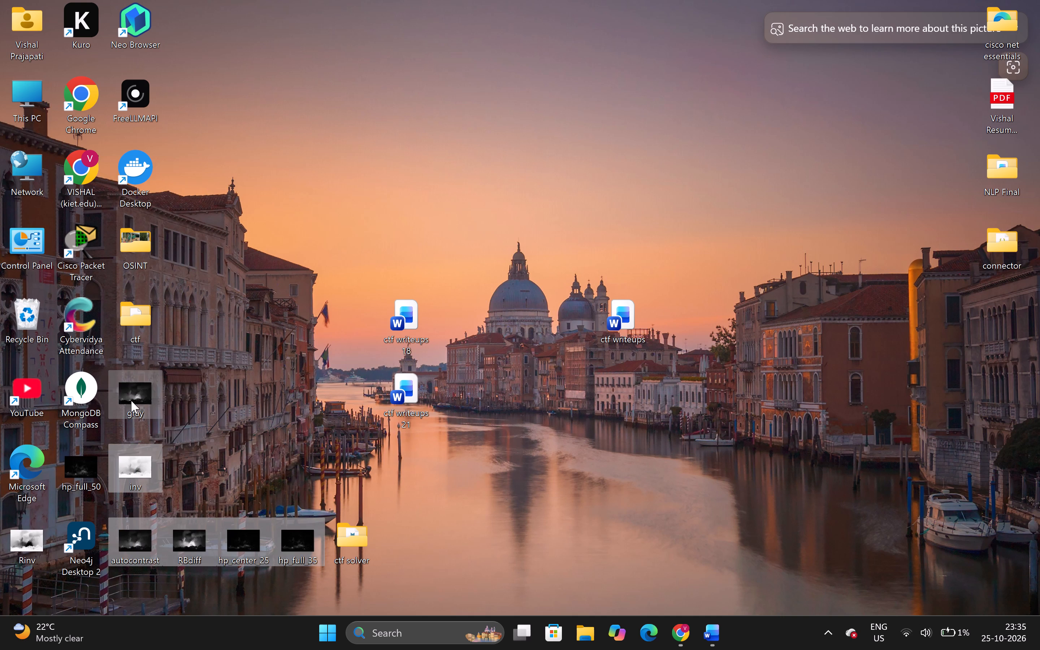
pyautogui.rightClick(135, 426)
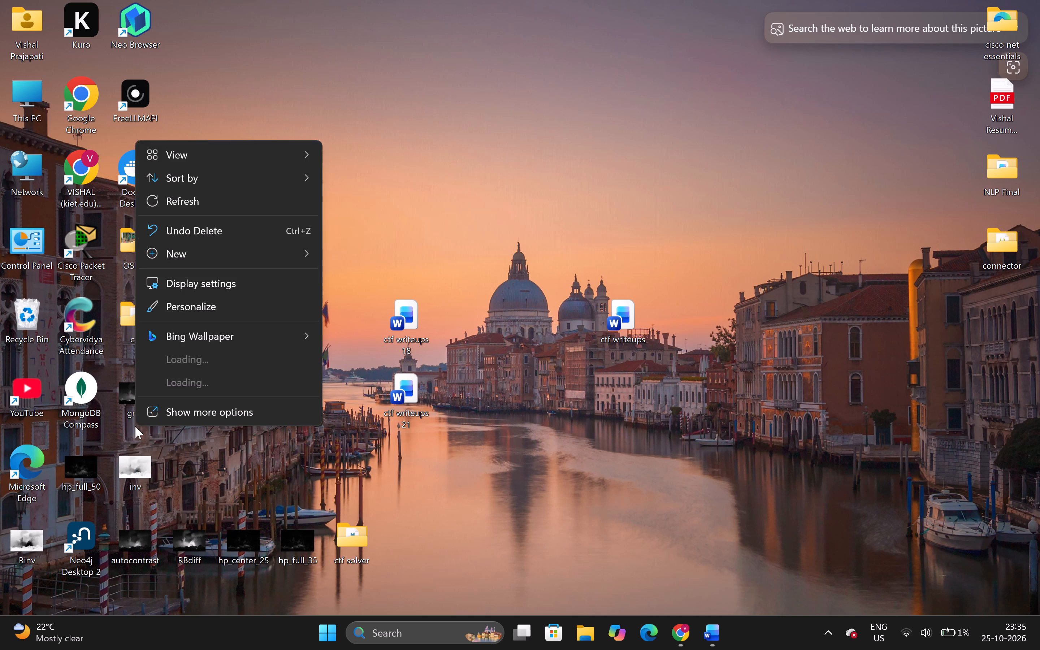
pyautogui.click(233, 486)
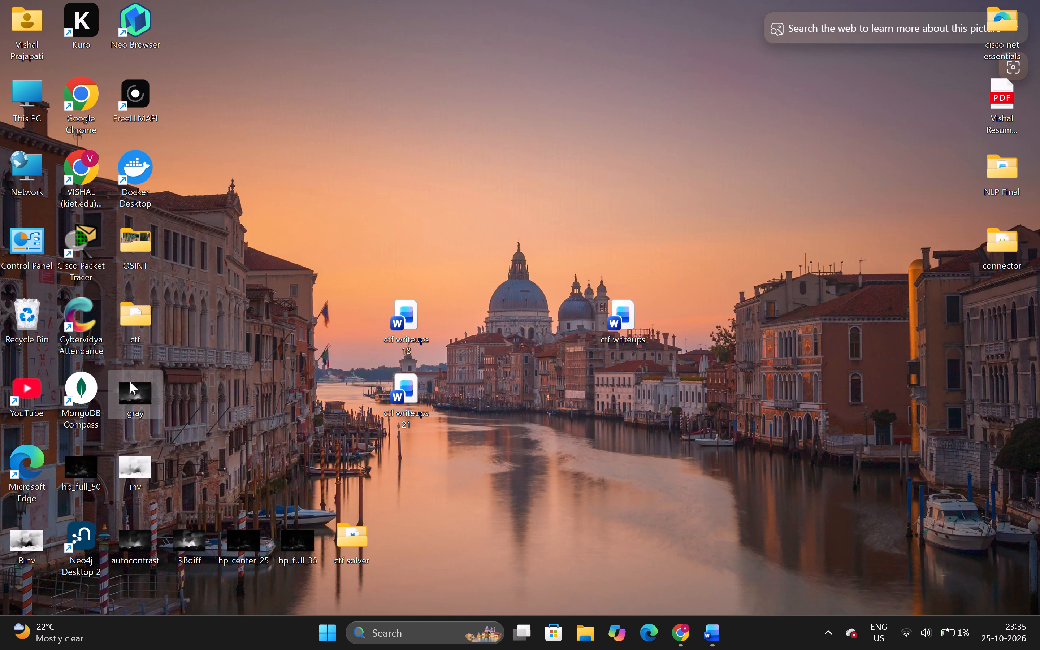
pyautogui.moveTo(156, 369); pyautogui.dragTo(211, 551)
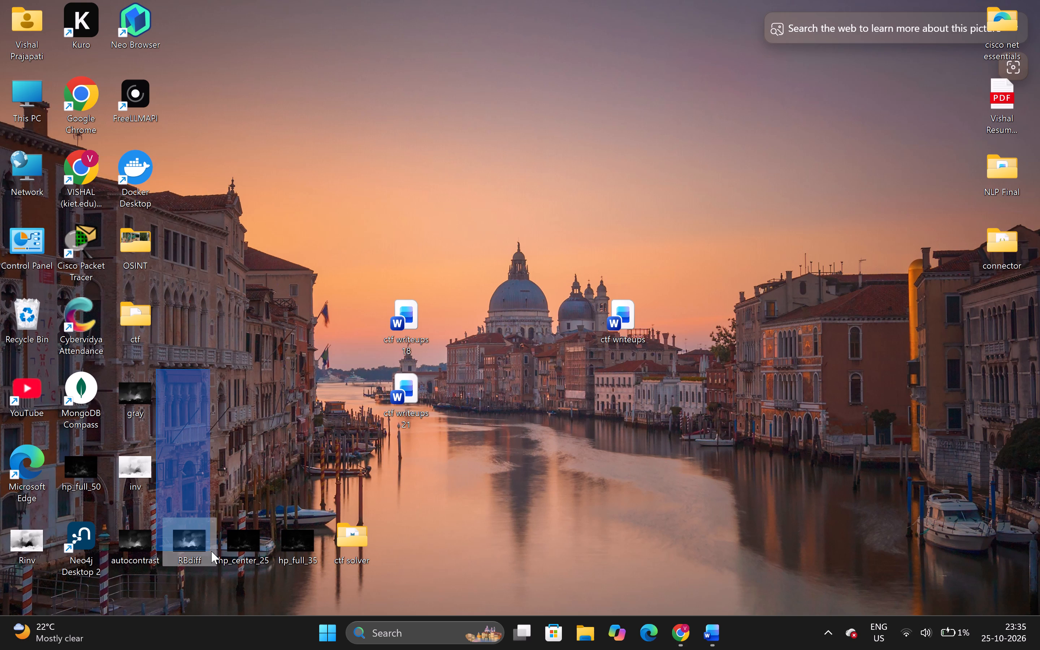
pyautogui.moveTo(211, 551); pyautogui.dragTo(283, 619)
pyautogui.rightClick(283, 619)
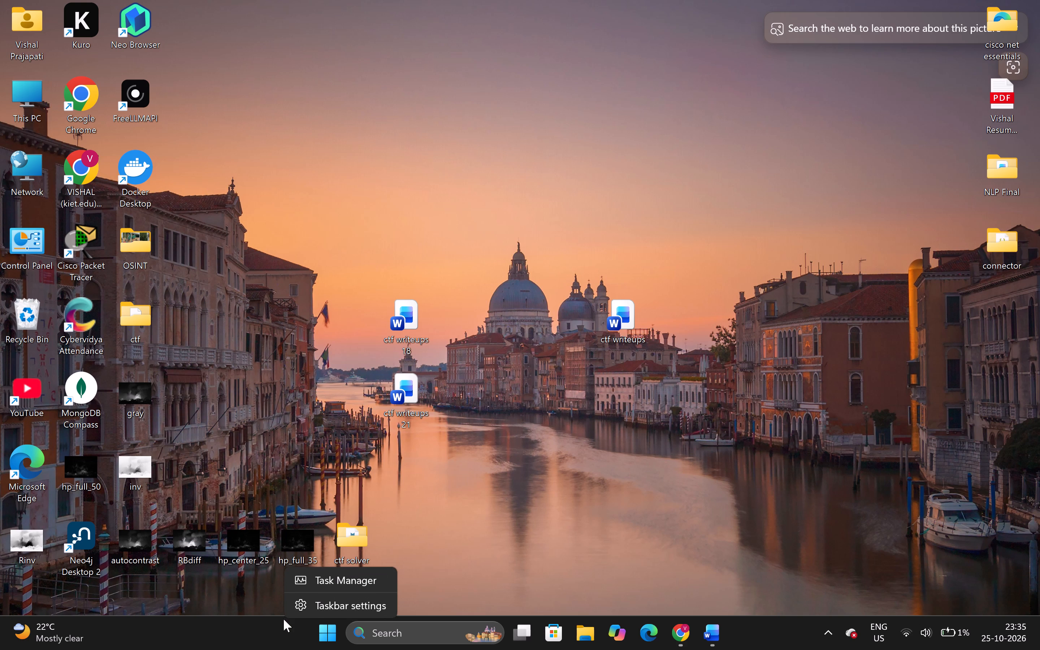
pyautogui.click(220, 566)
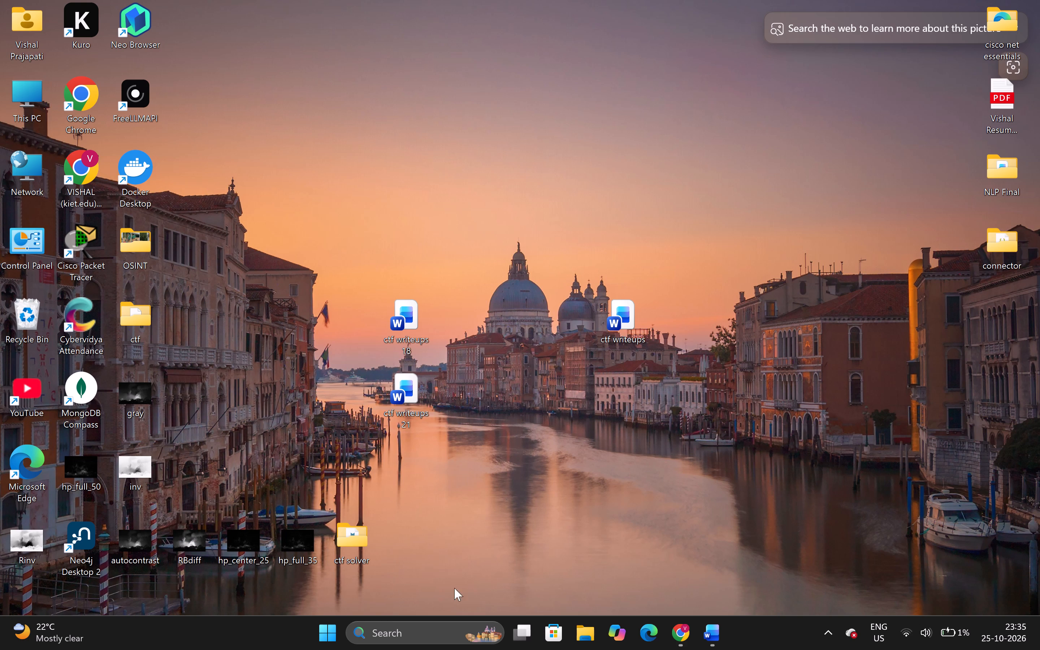
# Open the exported CTF Writeups PDF from the Downloads folder in File Explorer.
pyautogui.click(574, 633)
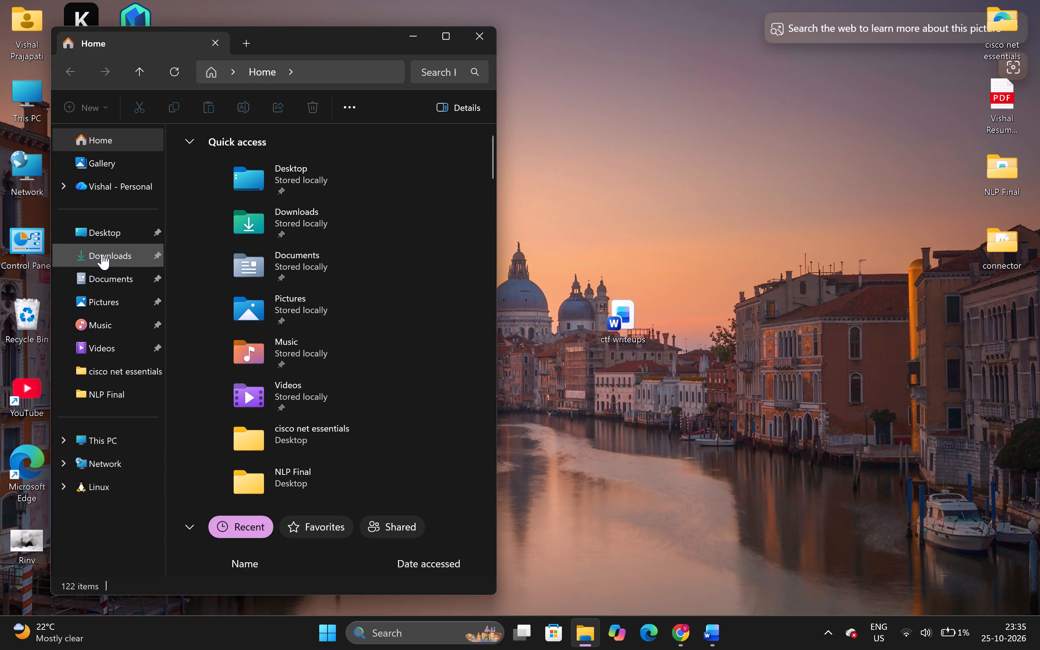
pyautogui.doubleClick(102, 254)
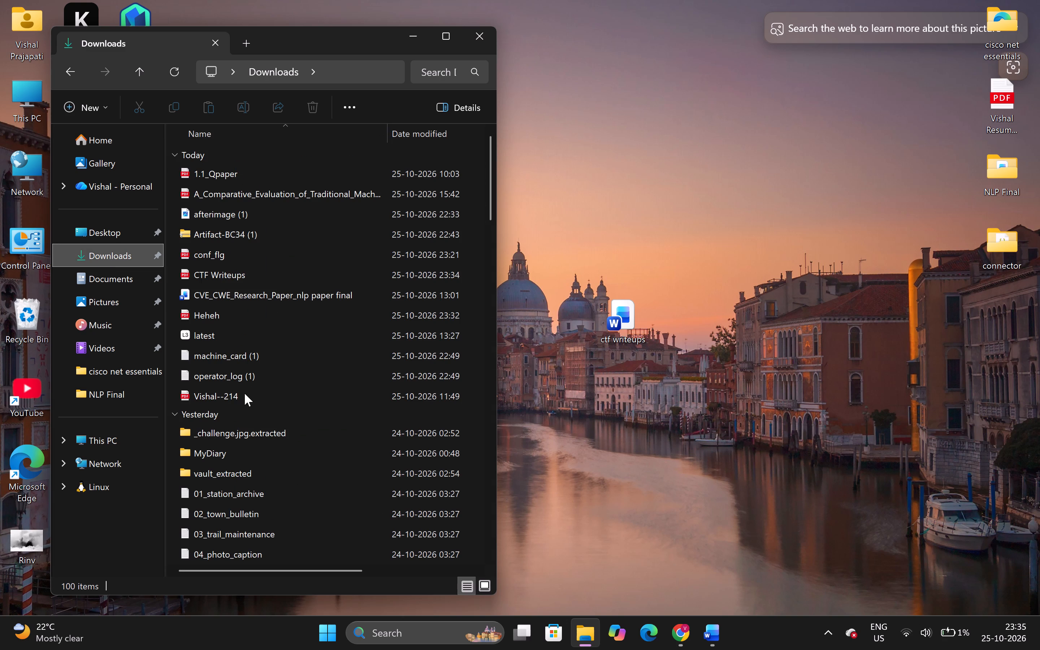
pyautogui.doubleClick(253, 271)
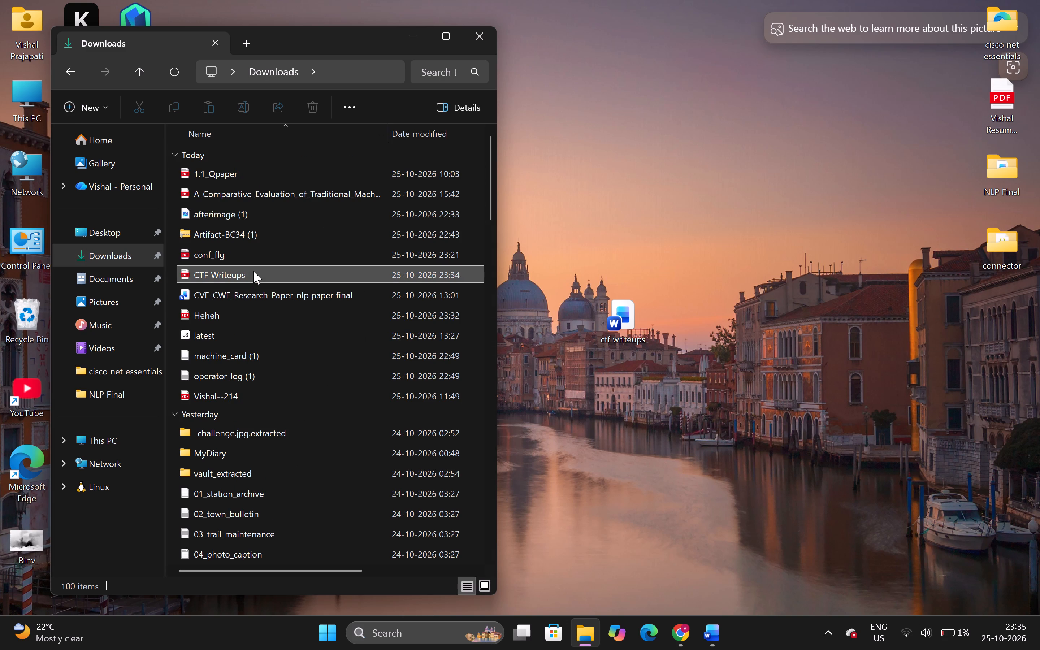